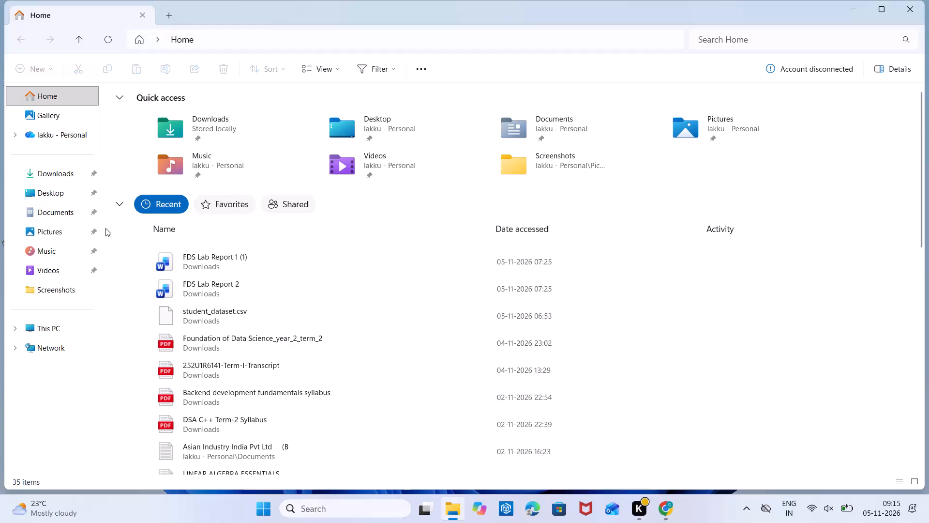
Open the document FDS Lab Report 2 from the recent files.
double_click(224, 288)
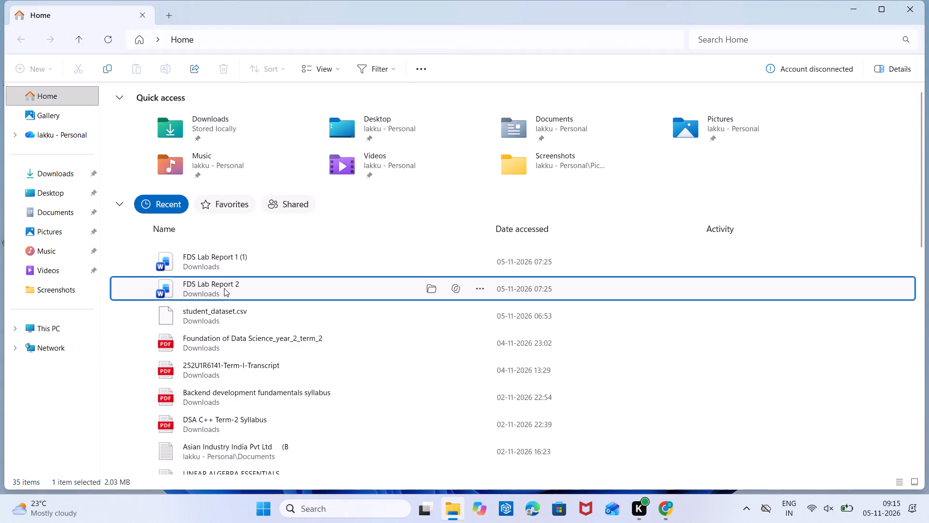
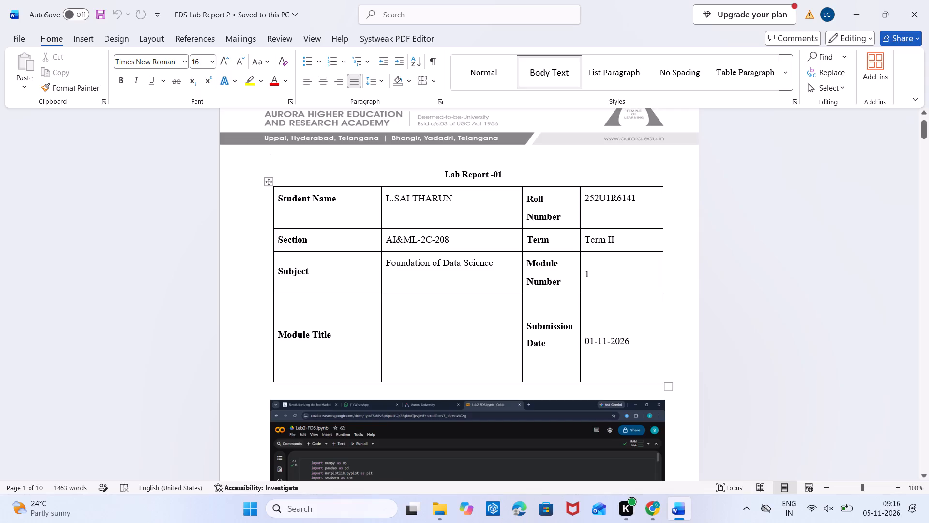
Set the Submission Date in the report's header table to 05-11-2026.
scroll(364, 293, down, 5)
scroll(412, 311, up, 4)
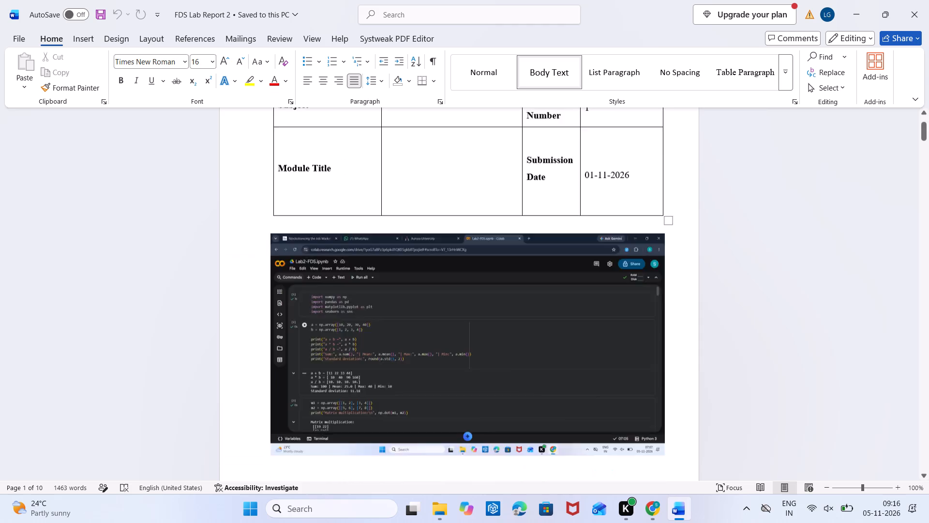
scroll(412, 311, up, 3)
click(592, 394)
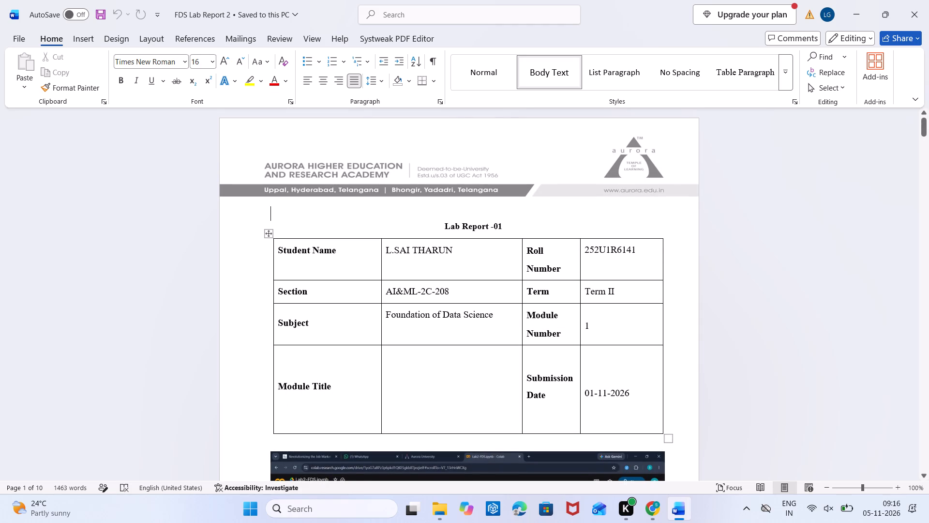
key(Left)
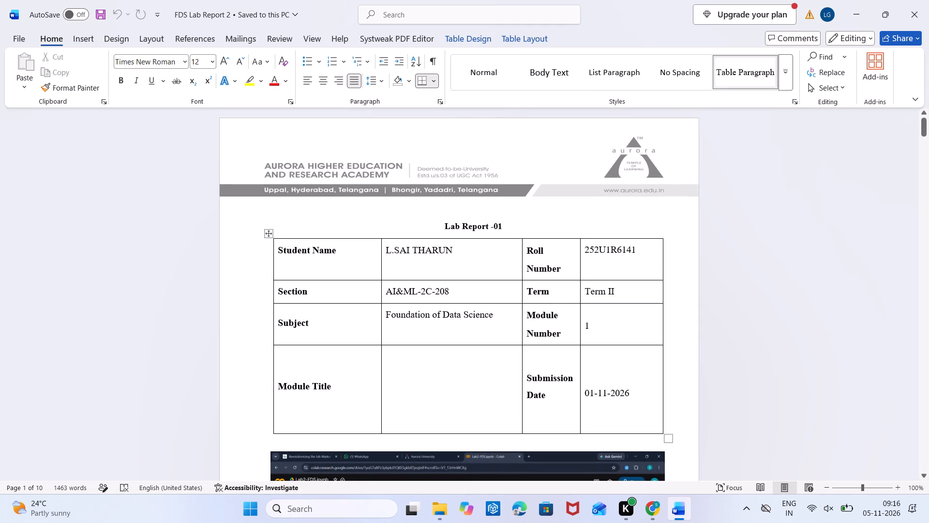
key(Right)
key(BackSpace)
key(5)
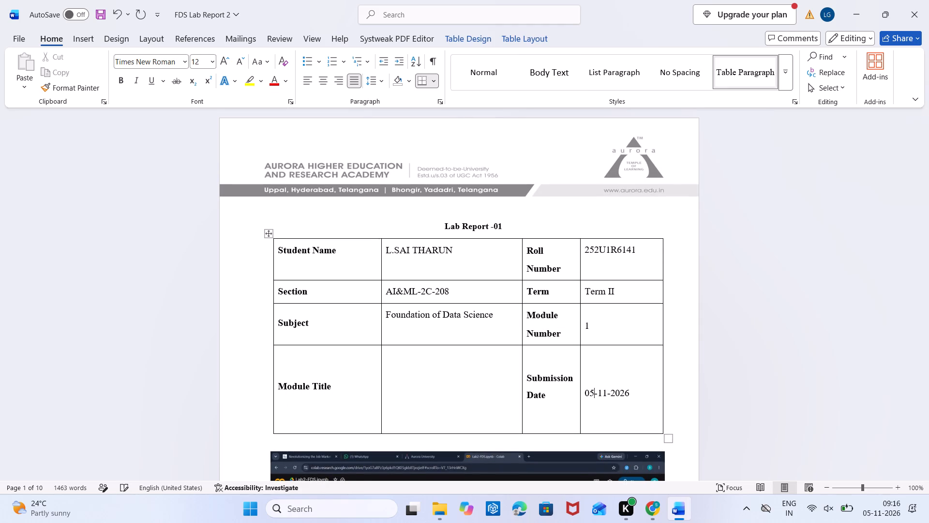
Look through the whole lab report, checking the code screenshots and their explanations.
scroll(456, 421, down, 2)
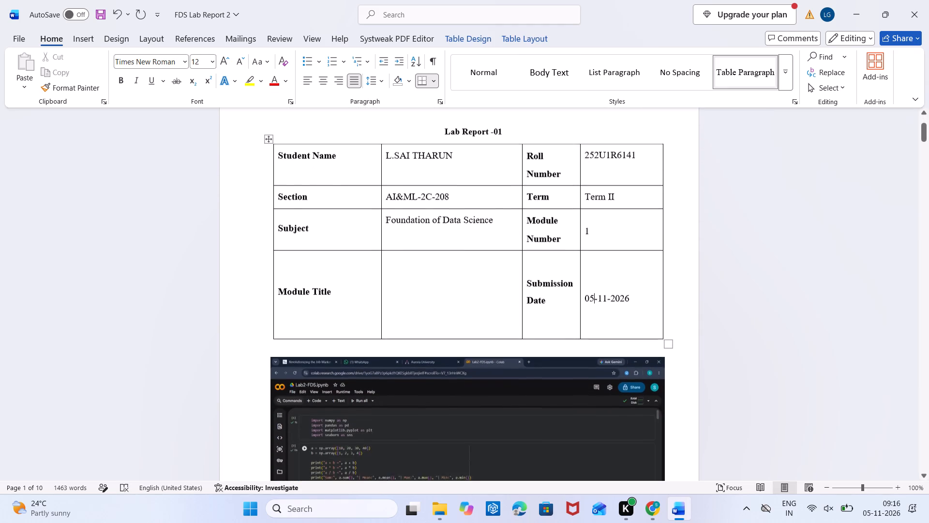
scroll(484, 397, down, 1)
scroll(484, 397, up, 1)
scroll(484, 397, down, 3)
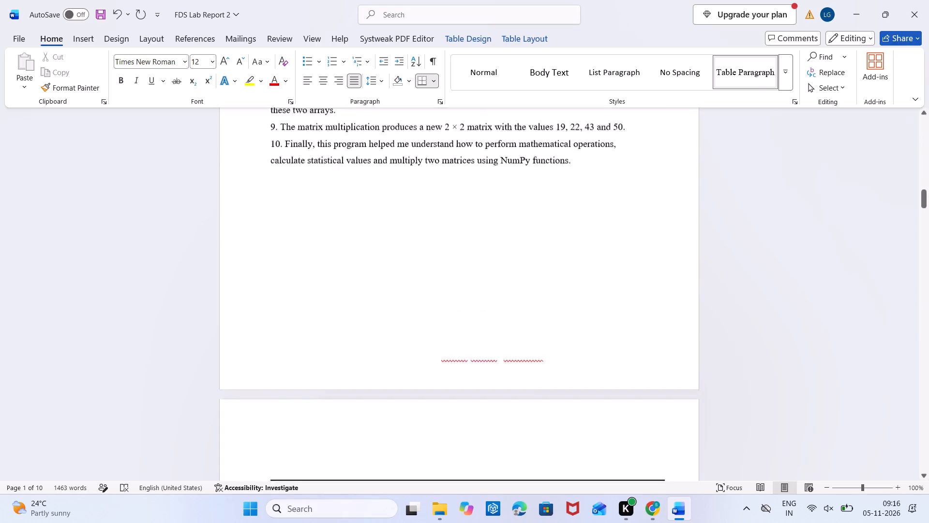
scroll(484, 397, down, 5)
scroll(484, 397, up, 4)
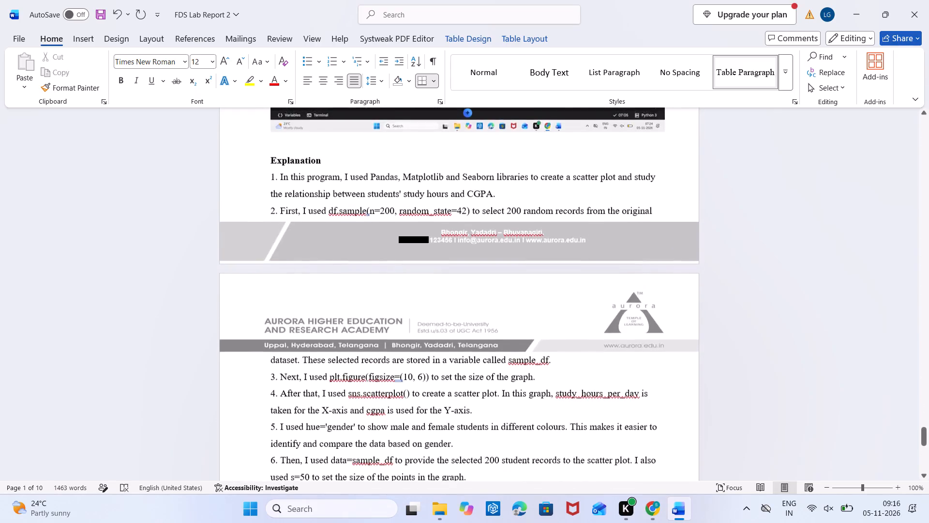
scroll(484, 397, up, 2)
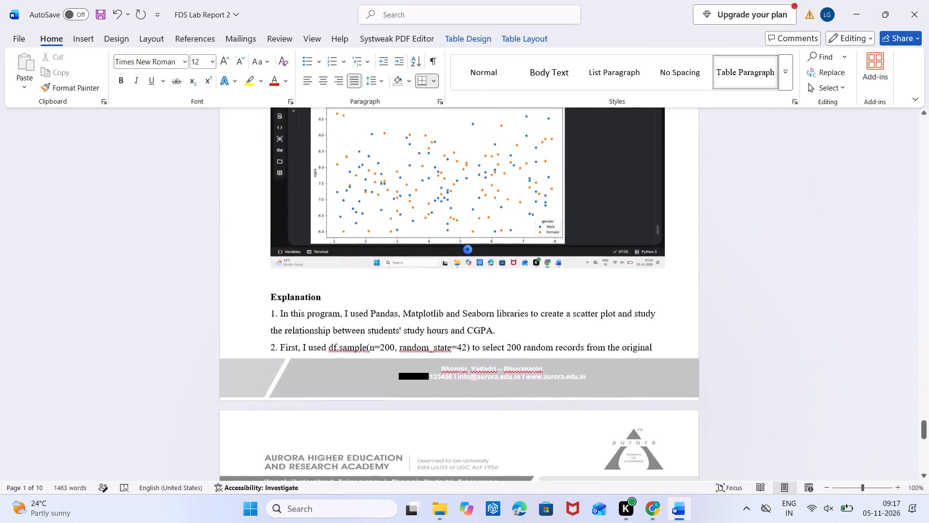
scroll(484, 397, down, 4)
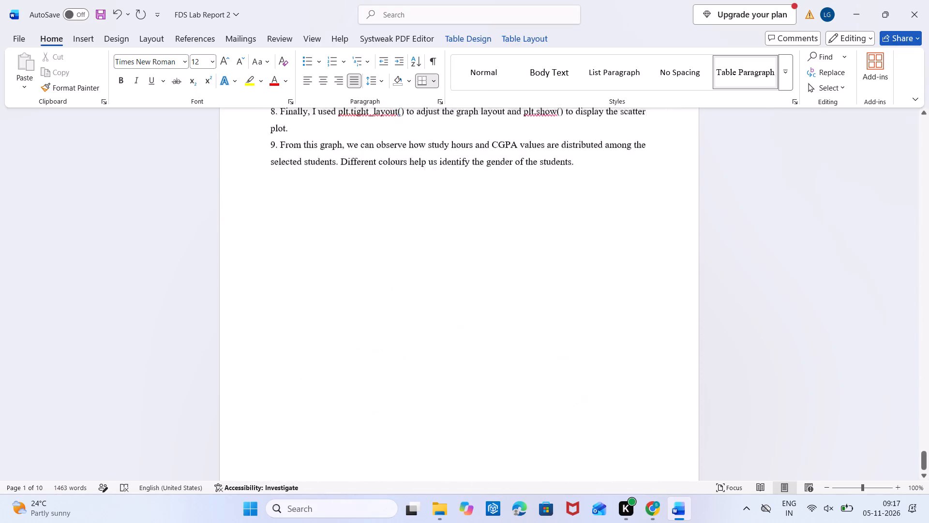
scroll(484, 397, down, 1)
scroll(484, 397, up, 18)
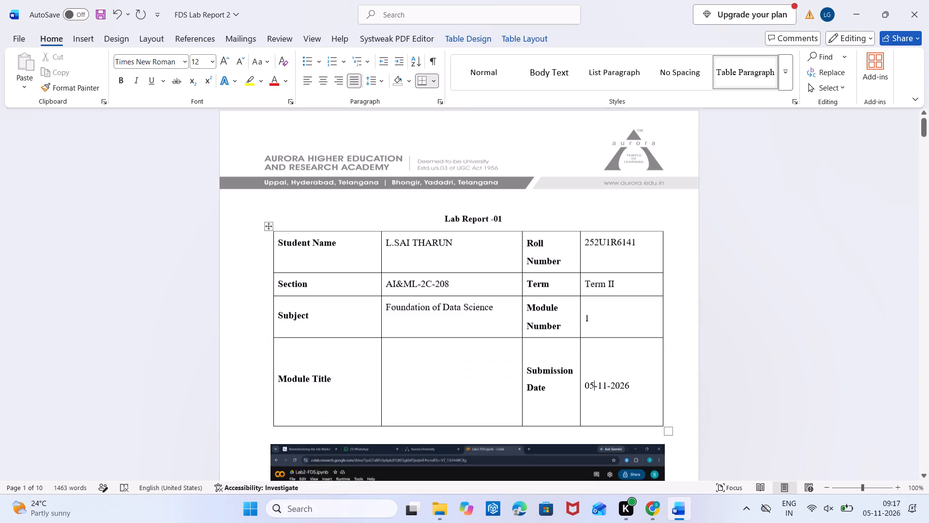
scroll(484, 397, up, 2)
scroll(508, 385, down, 6)
scroll(508, 385, up, 2)
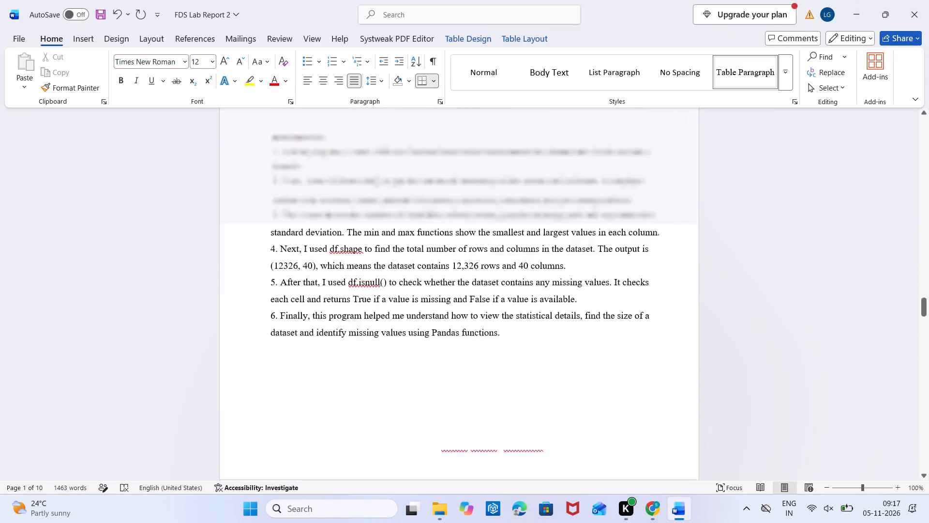
Change the heading above the details table to "Lab Report -02".
scroll(508, 385, up, 8)
click(510, 226)
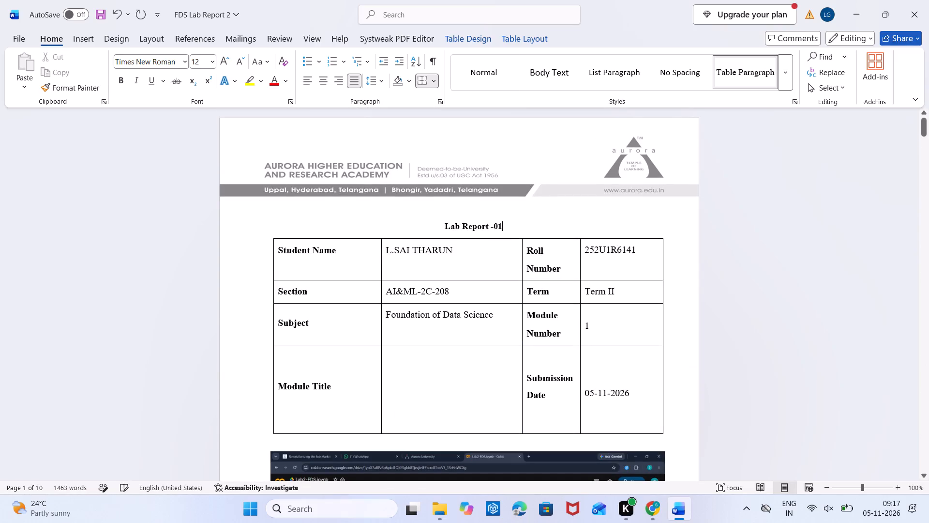
key(BackSpace)
key(2)
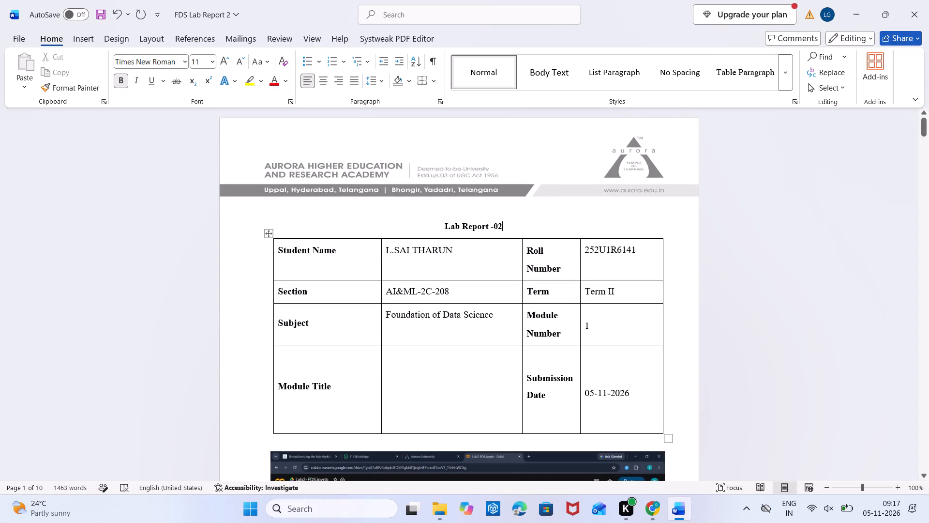
Set the Module Number in the details table to 2.
click(616, 330)
key(BackSpace)
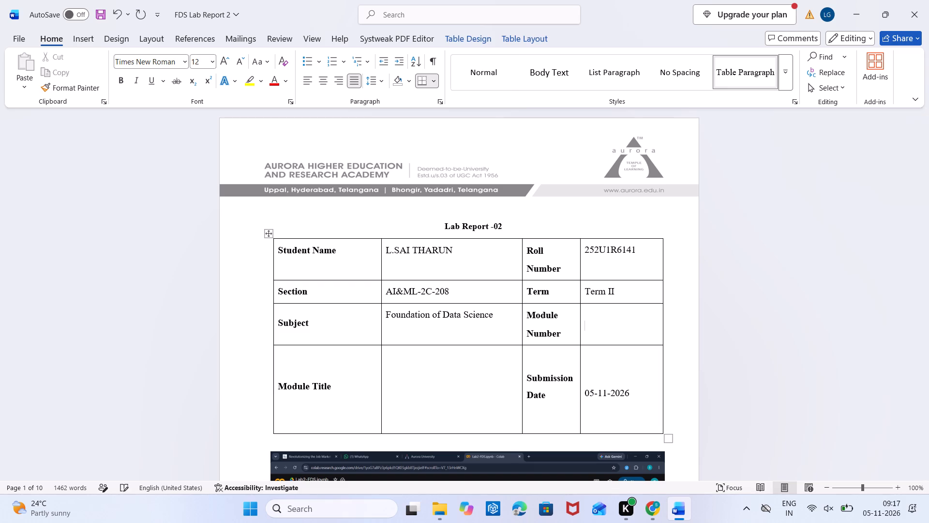
key(2)
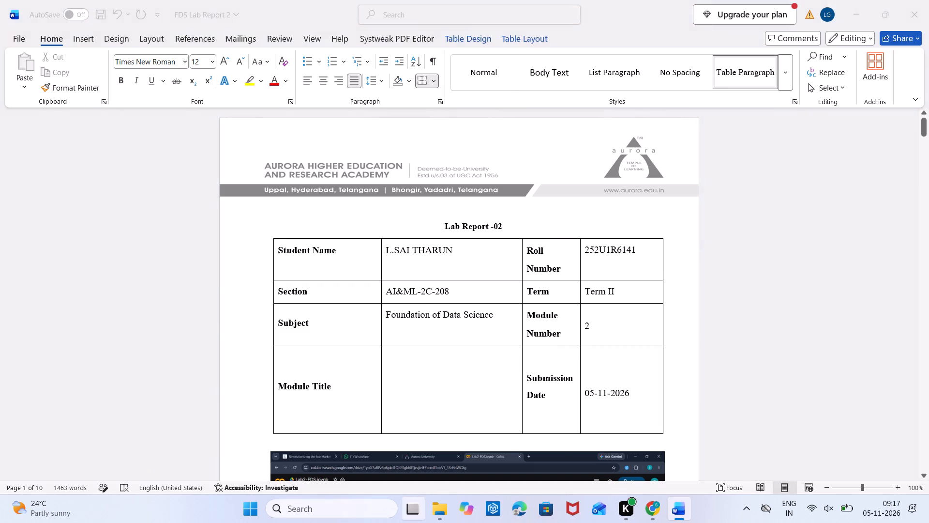
Open the PDF Foundation of Data Science_year_2_term_2 from the Downloads folder in File Explorer.
click(534, 138)
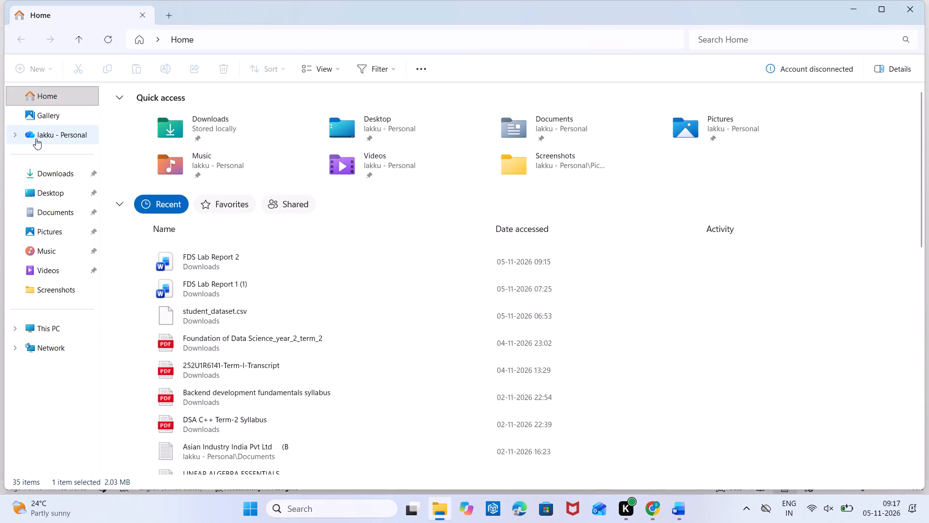
click(52, 212)
click(52, 164)
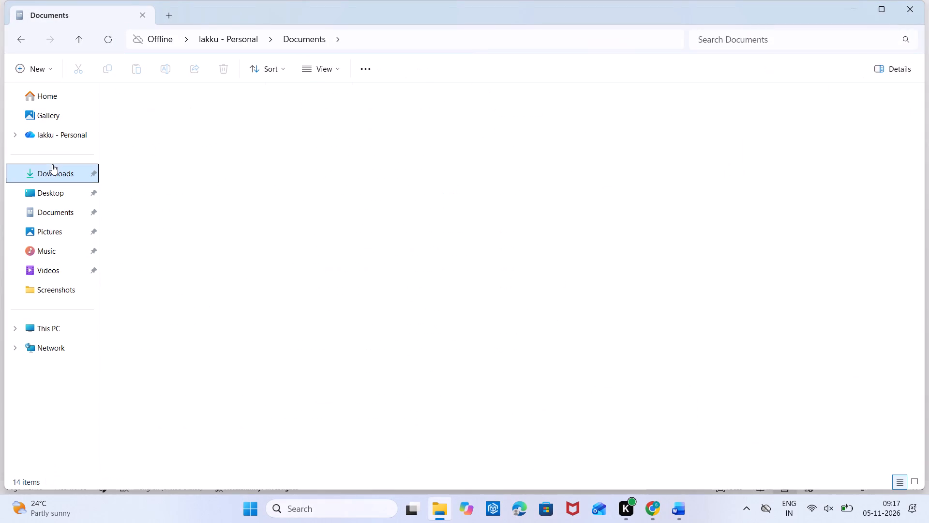
scroll(253, 274, down, 1)
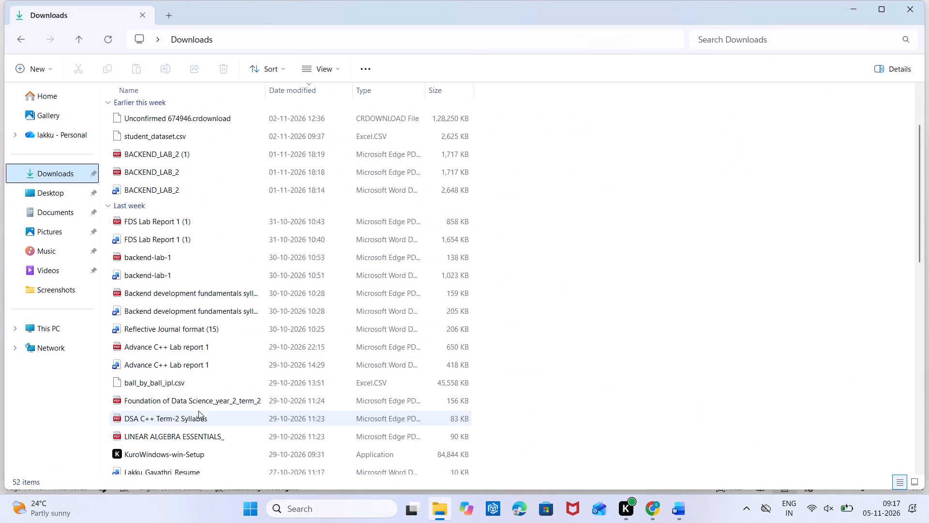
double_click(198, 403)
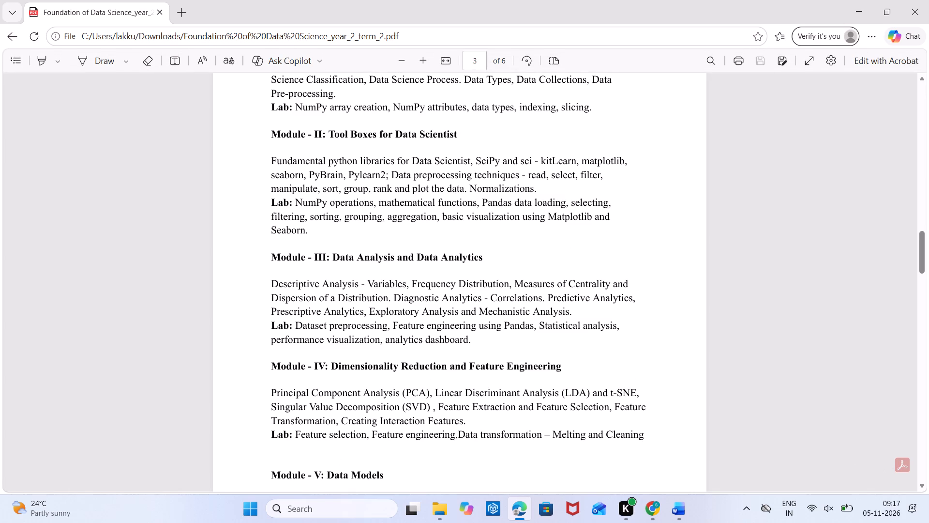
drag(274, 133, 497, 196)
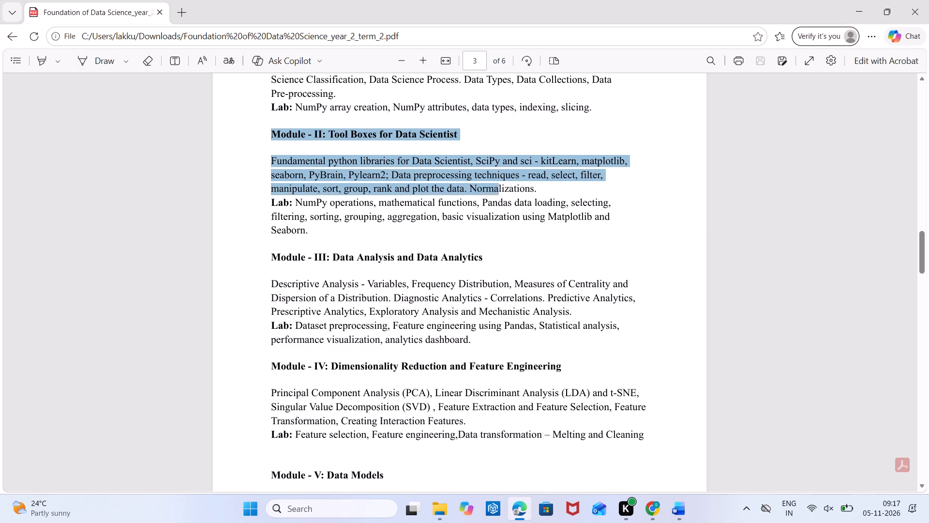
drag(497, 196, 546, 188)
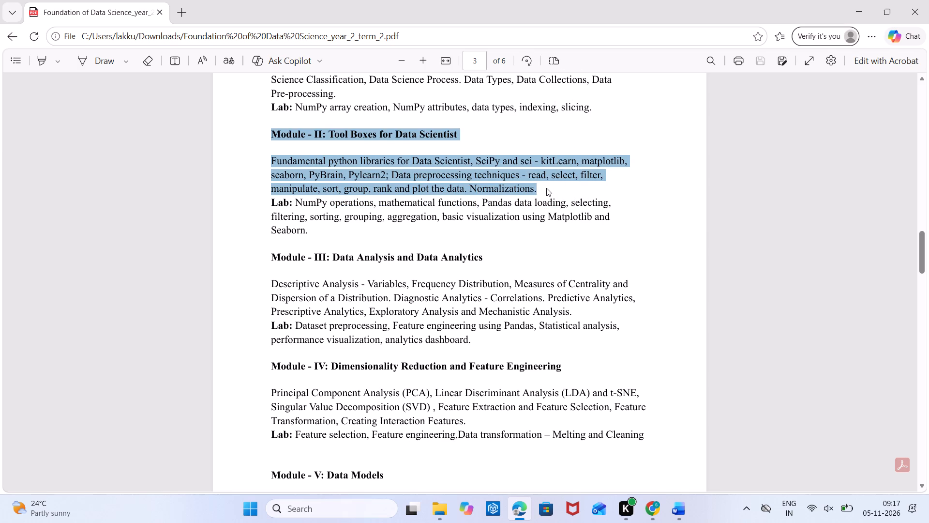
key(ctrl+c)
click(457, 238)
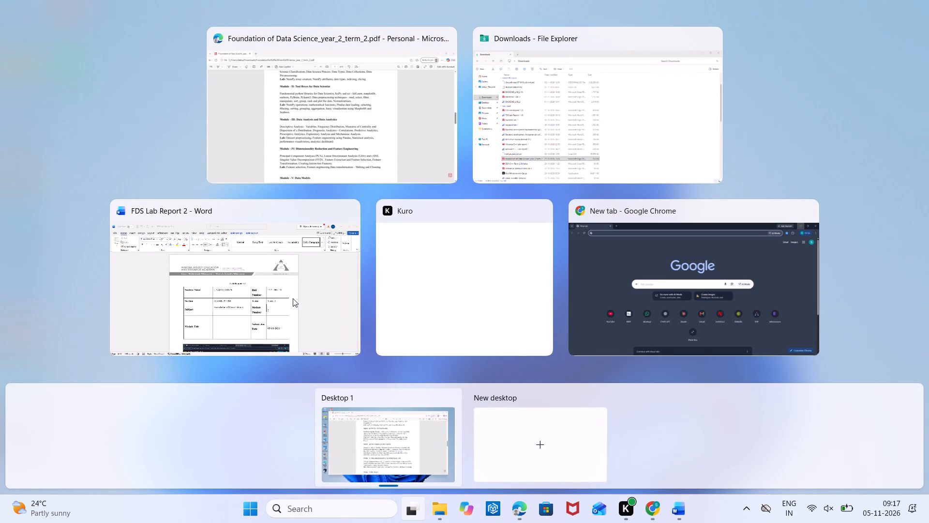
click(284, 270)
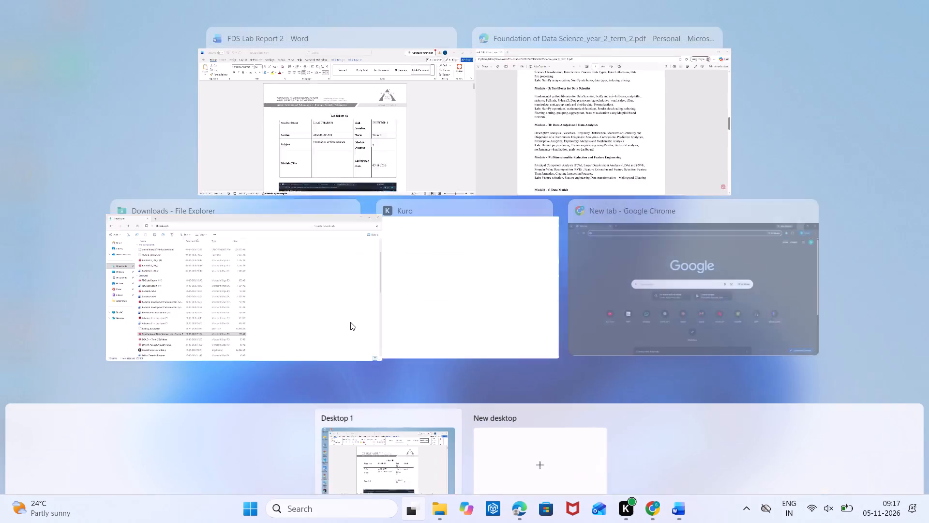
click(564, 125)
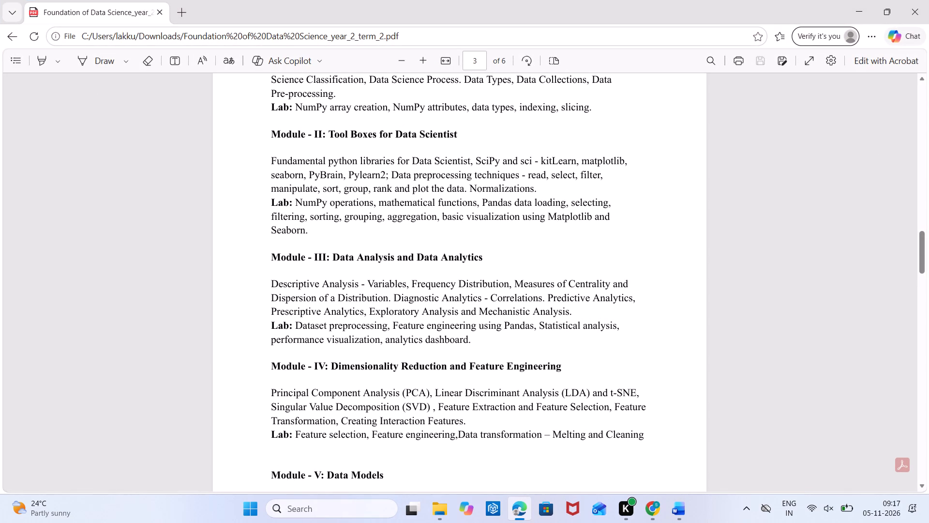
Copy the heading "Module - II: Tool Boxes for Data Scientist" from the syllabus PDF into the report's empty Module Title cell in Word.
drag(269, 133, 466, 140)
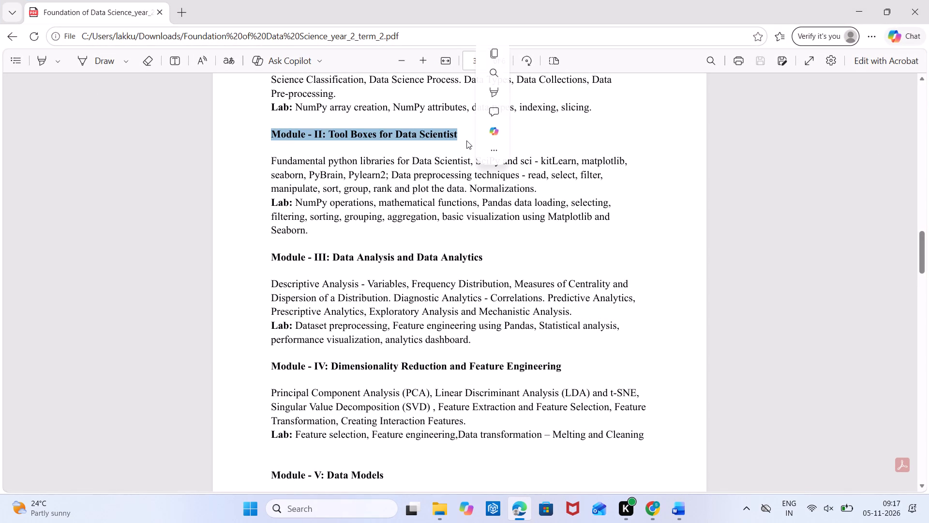
key(ctrl+c)
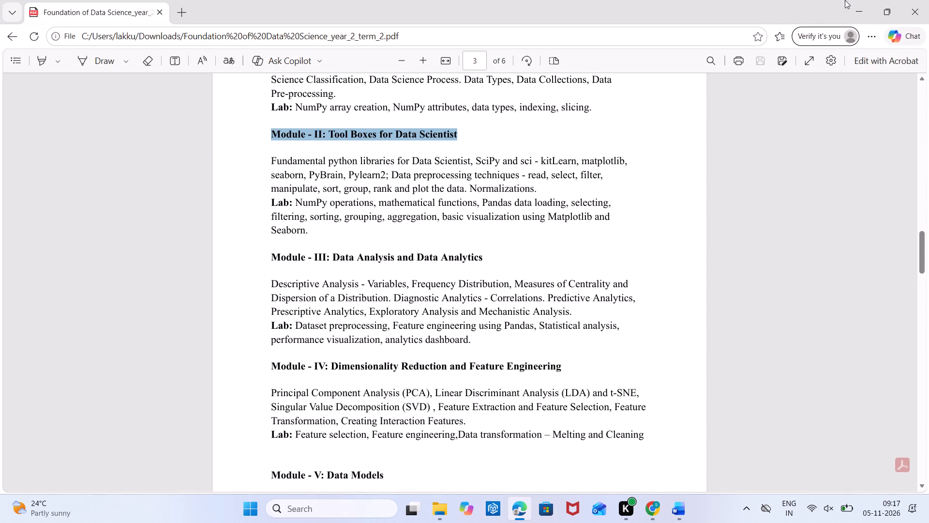
click(850, 10)
click(433, 363)
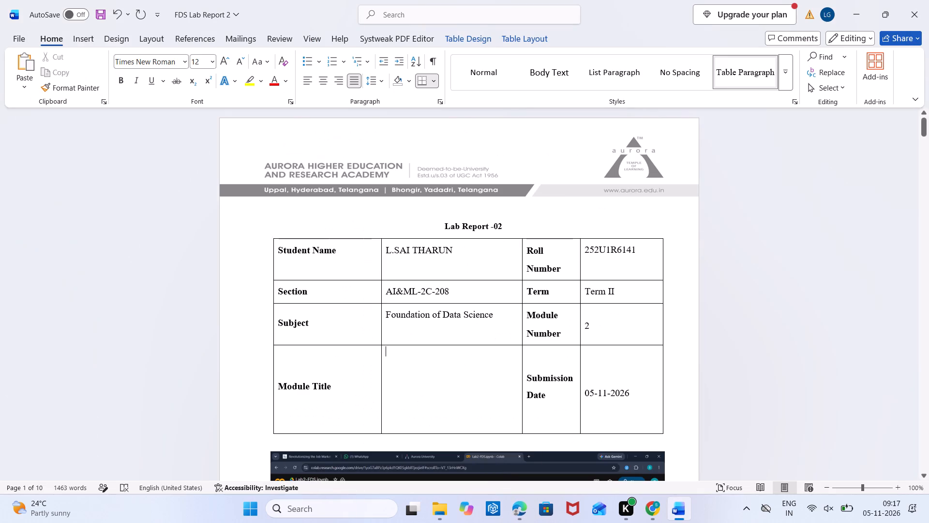
key(ctrl+v)
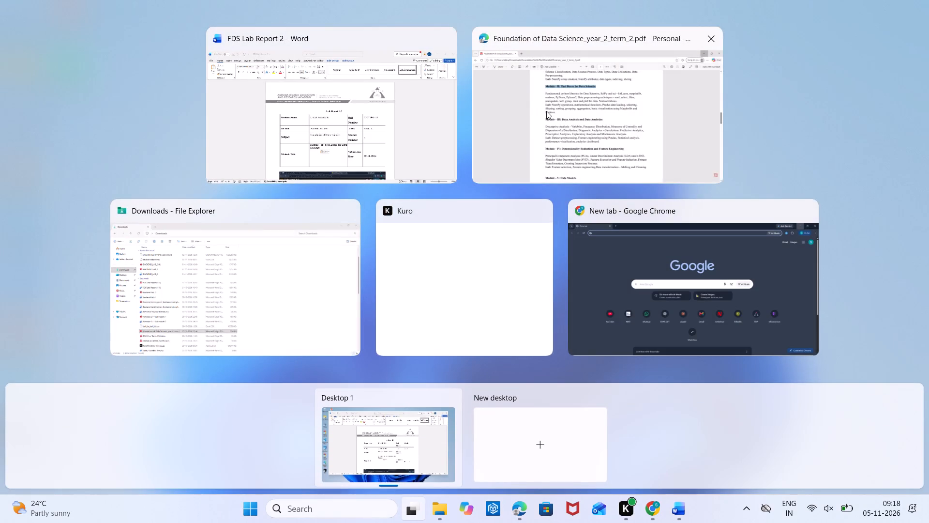
Copy the Module - II topics paragraph, from "Fundamental python libraries" to "Normalizations.", from the PDF onto a new line below the module title in Word.
click(546, 111)
drag(268, 155, 555, 193)
click(543, 185)
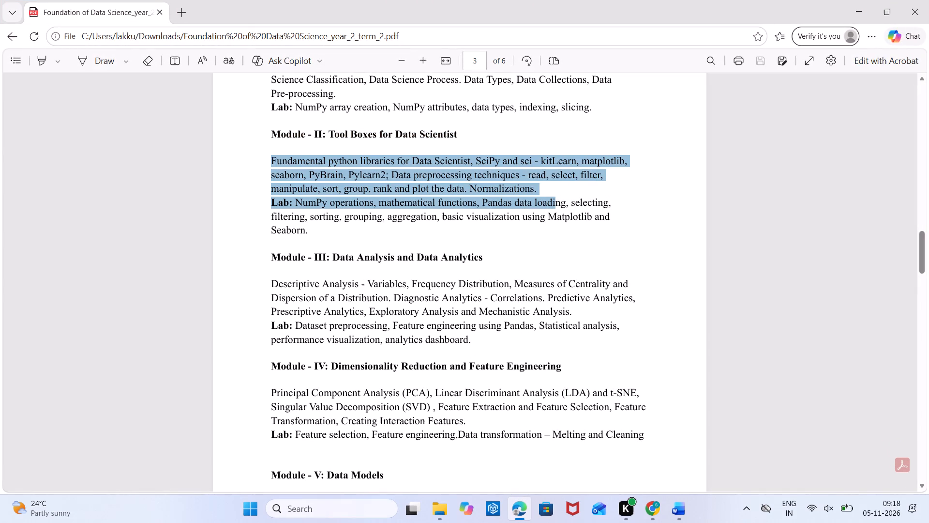
drag(539, 188, 275, 155)
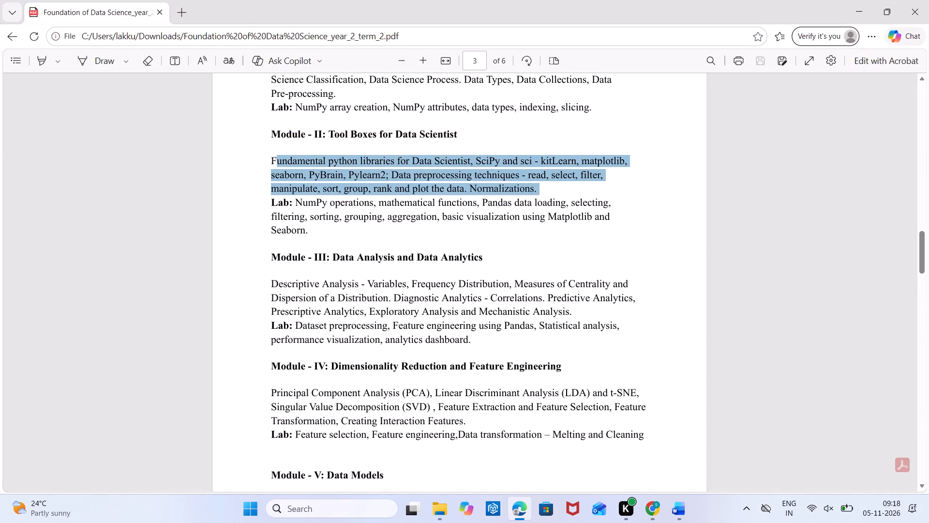
drag(275, 155, 263, 156)
key(ctrl+c)
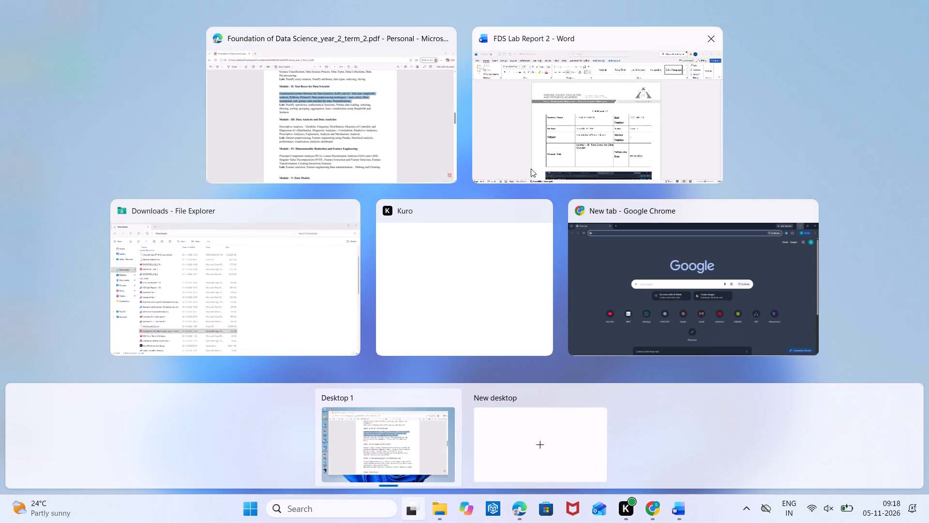
click(524, 133)
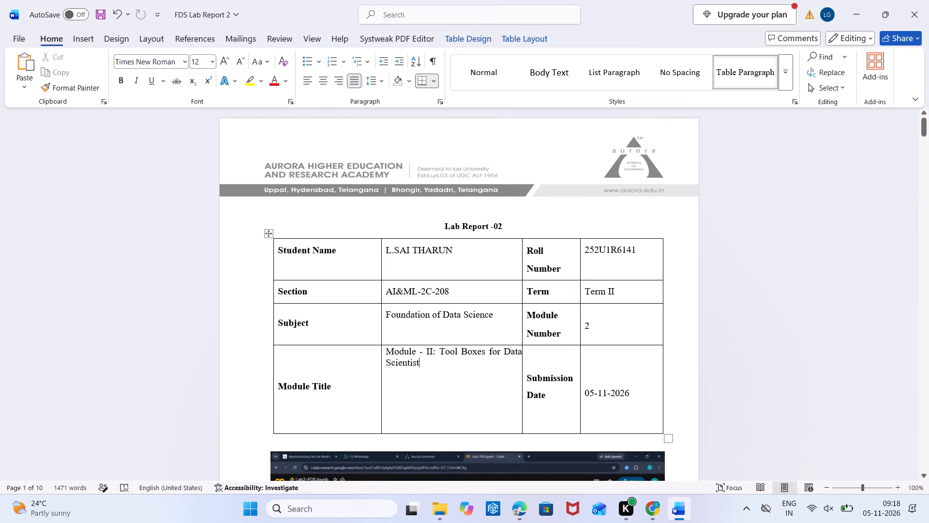
click(430, 369)
key(Return)
key(ctrl+v)
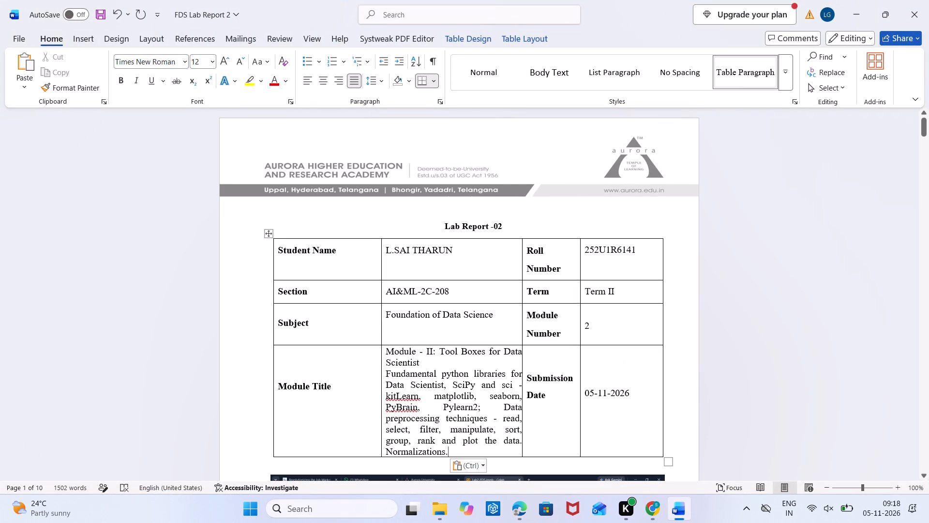
Make the "Module - II:" prefix in the Module Title cell bold.
click(434, 351)
drag(434, 351, 386, 350)
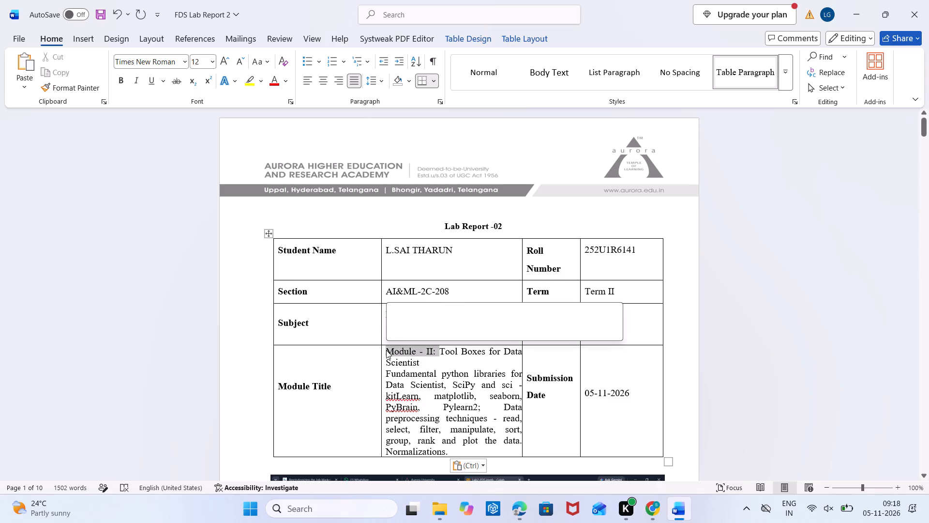
click(396, 328)
click(198, 333)
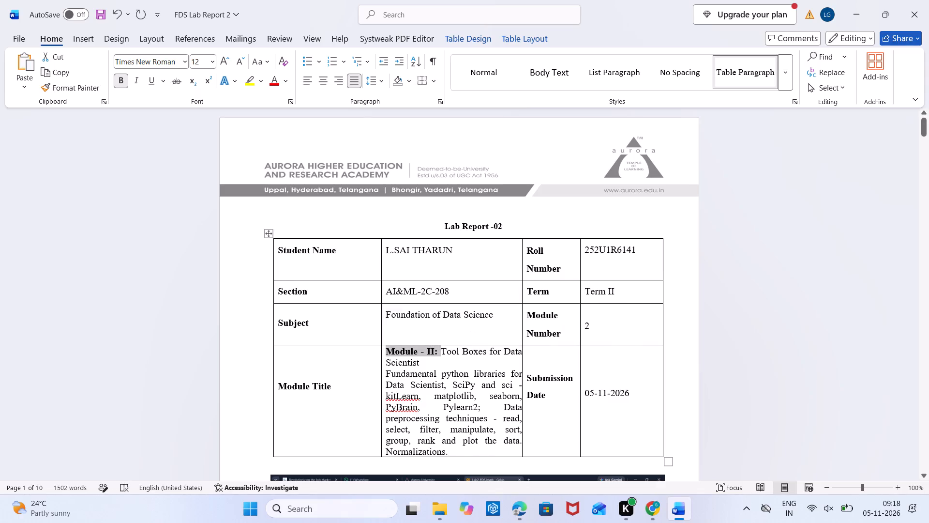
Look through the report's pages, checking the cover details table and the notebook screenshots beneath it.
scroll(497, 432, down, 1)
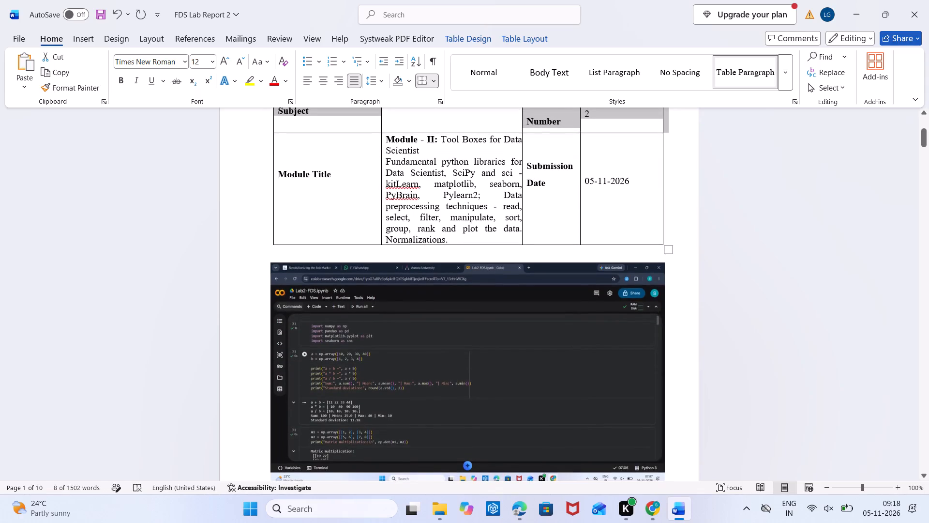
click(798, 359)
scroll(680, 347, up, 1)
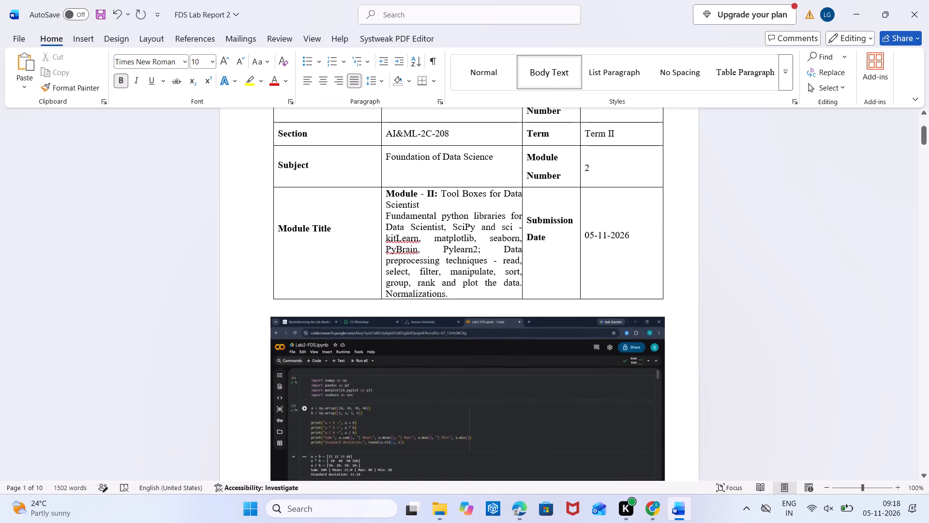
scroll(585, 396, down, 9)
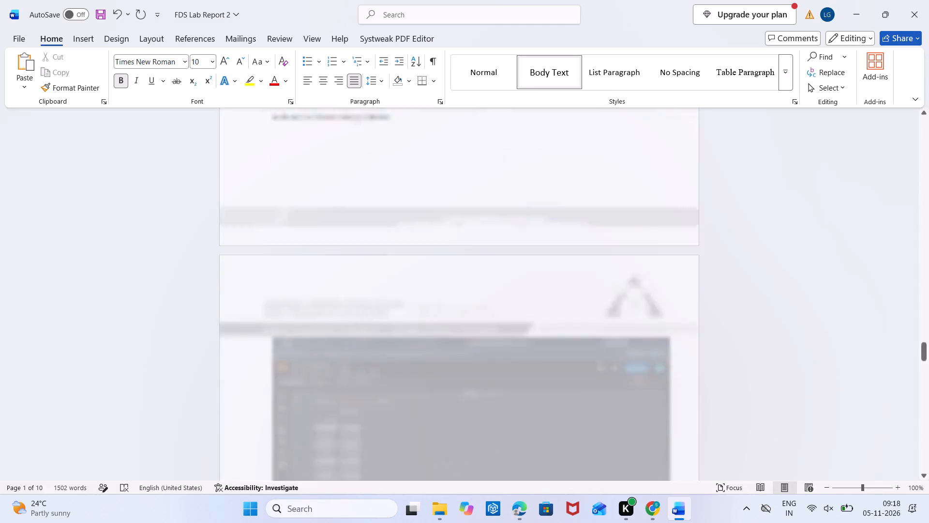
scroll(585, 396, down, 4)
scroll(585, 396, up, 20)
scroll(585, 396, up, 20)
scroll(585, 396, up, 20)
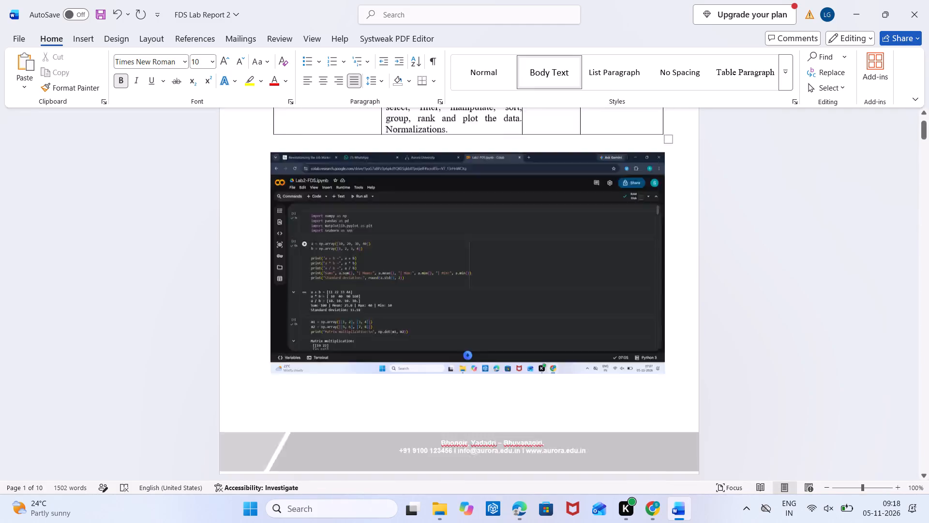
scroll(585, 396, up, 18)
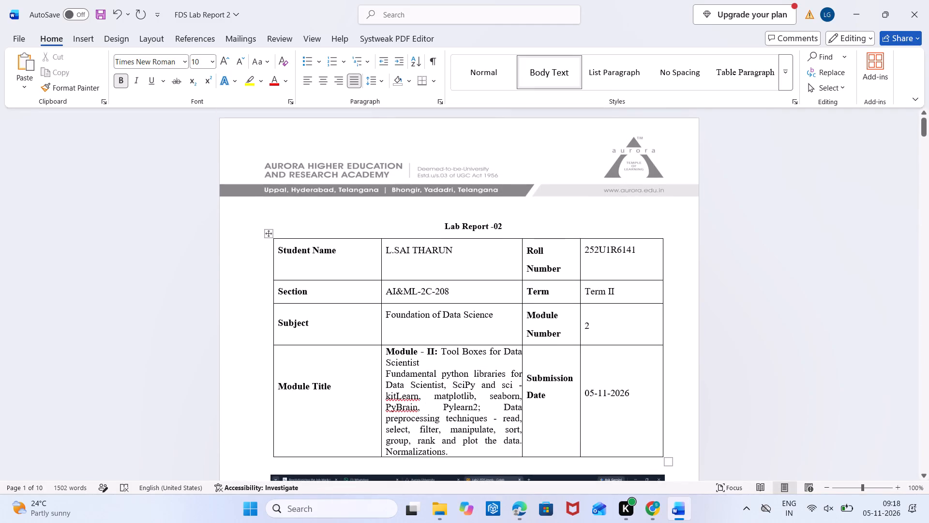
scroll(608, 390, down, 2)
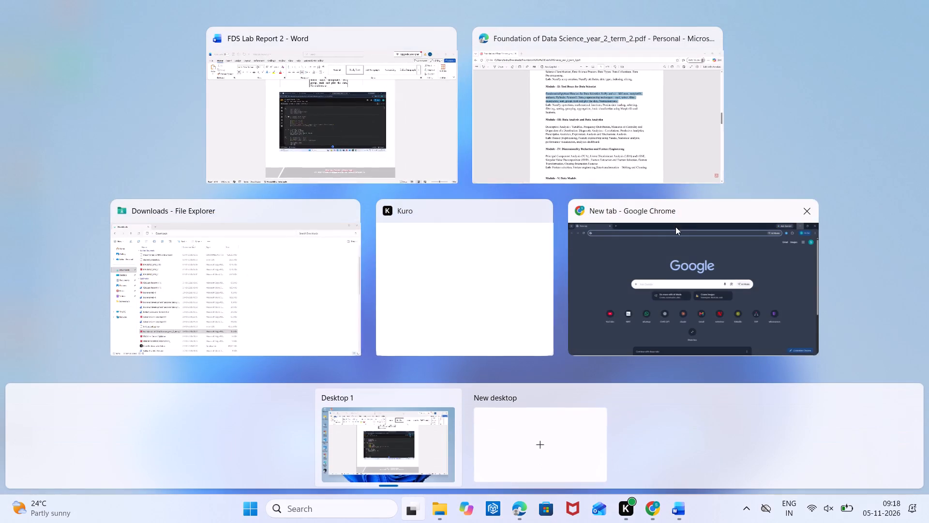
Switch to Chrome, search for google colab, and open the recent notebook Lab2-FDS.ipynb in Google Colab.
click(662, 271)
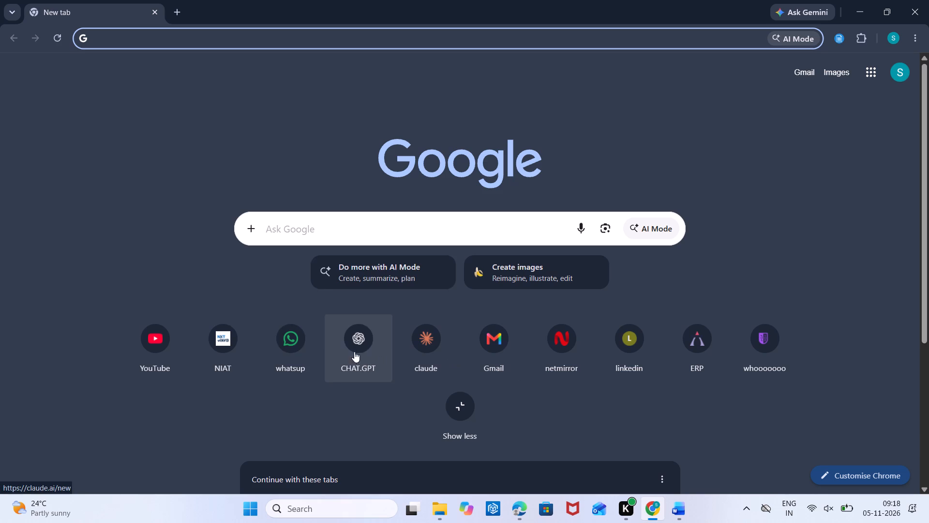
click(432, 231)
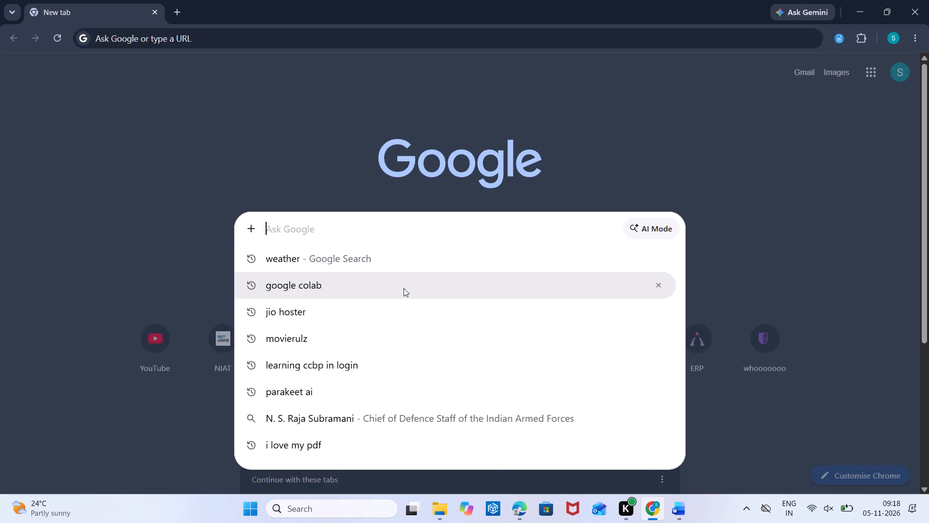
double_click(404, 288)
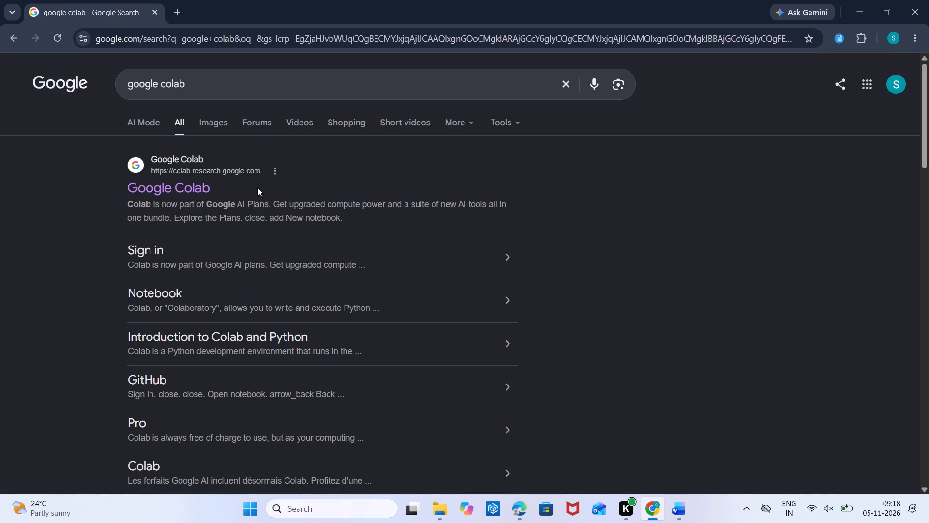
click(169, 185)
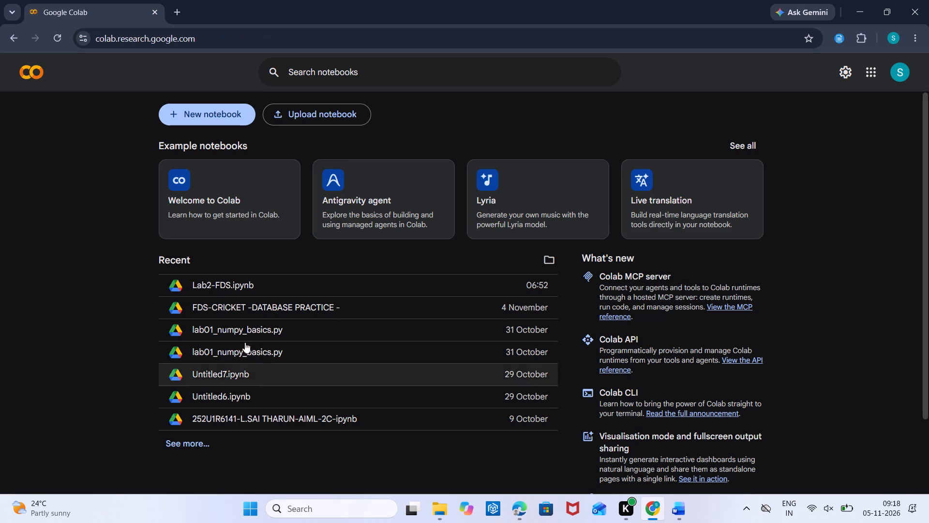
double_click(227, 290)
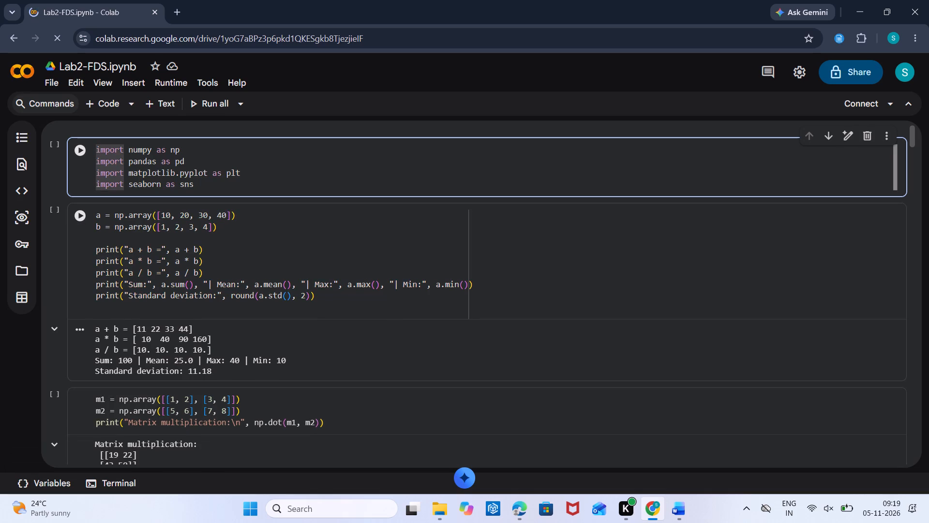
Run all cells of the Lab2-FDS.ipynb notebook.
scroll(508, 343, down, 7)
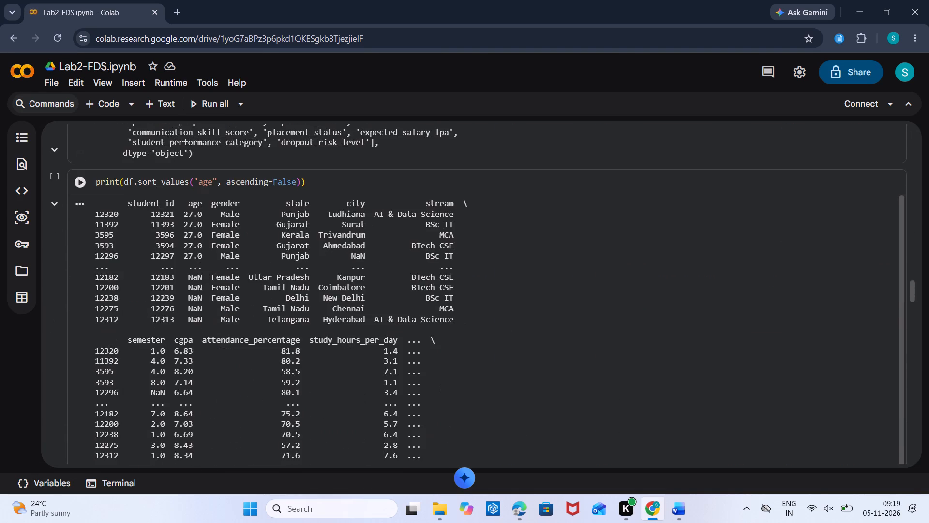
scroll(399, 317, up, 2)
click(213, 97)
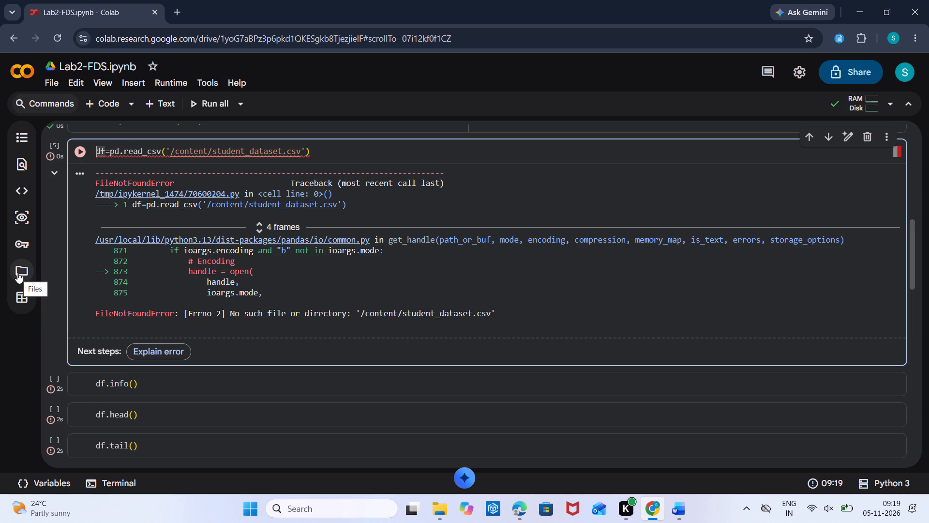
Upload student_dataset.csv from the Downloads folder to the notebook's session files.
click(17, 273)
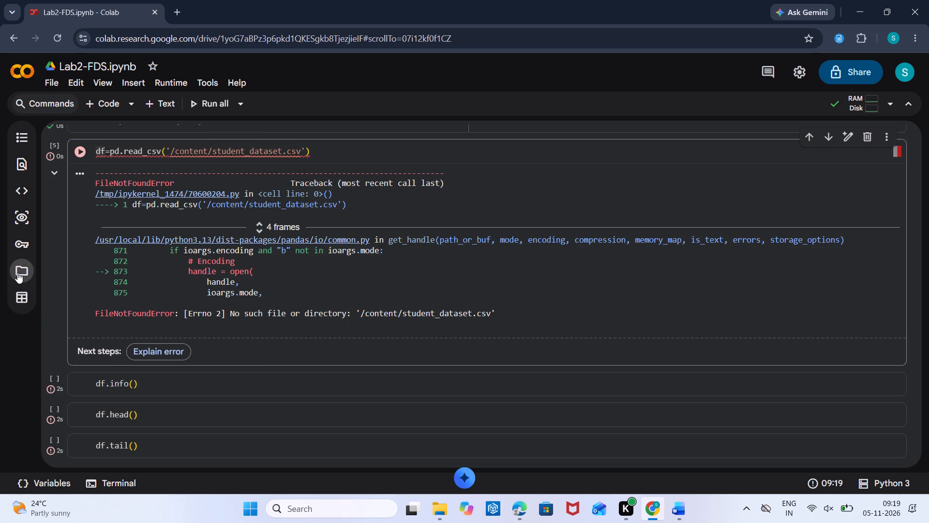
click(65, 162)
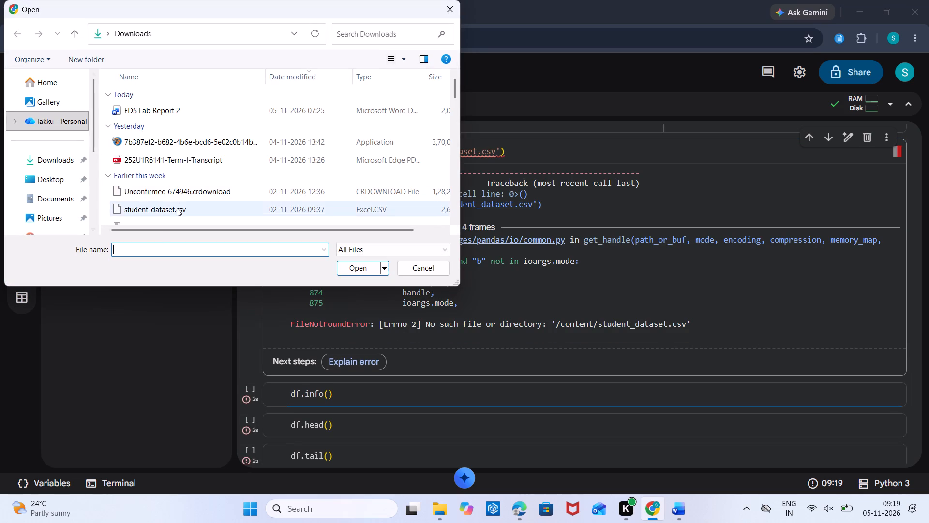
click(177, 208)
click(366, 261)
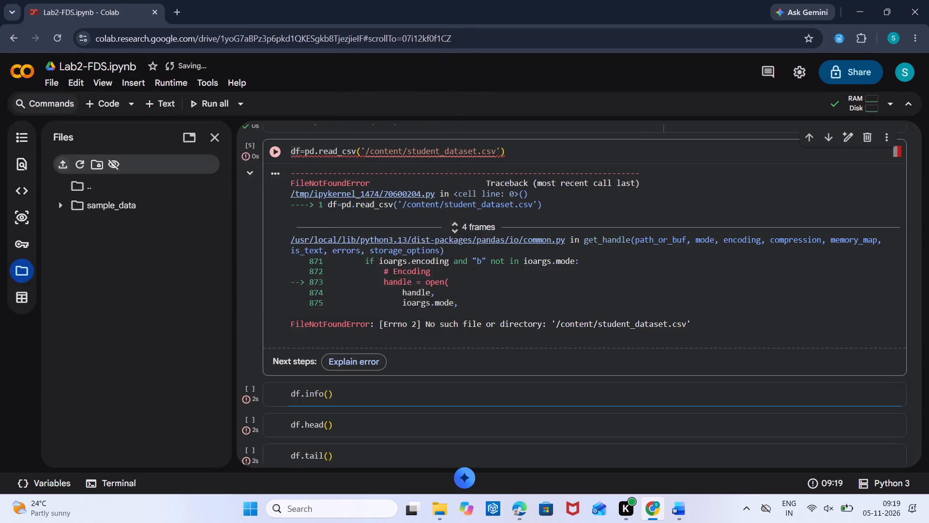
click(602, 305)
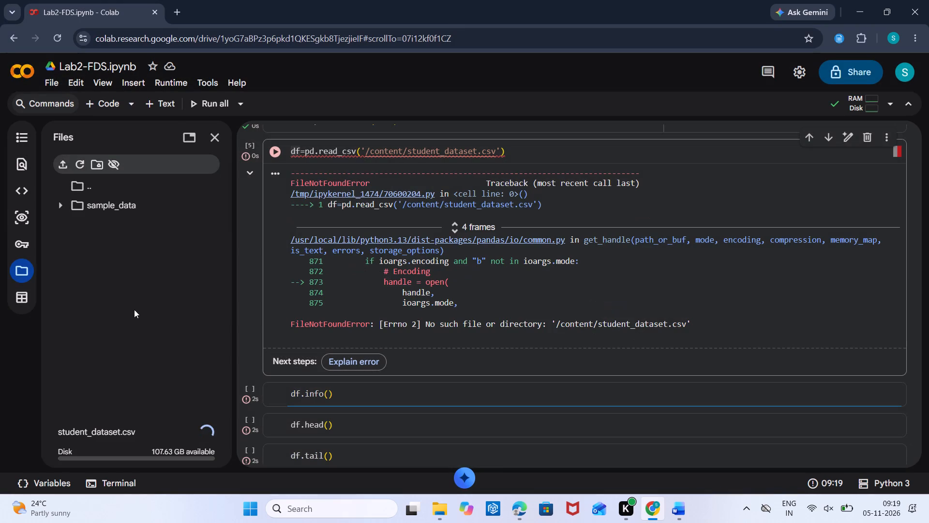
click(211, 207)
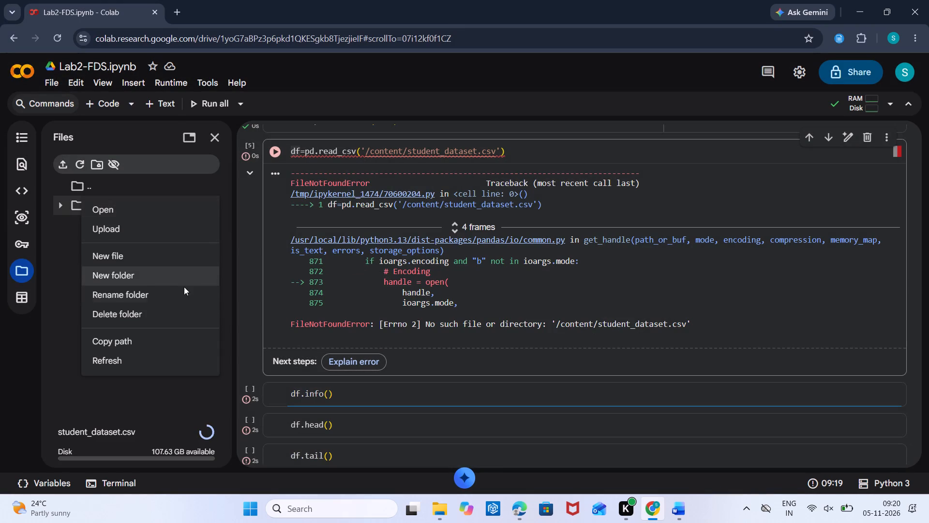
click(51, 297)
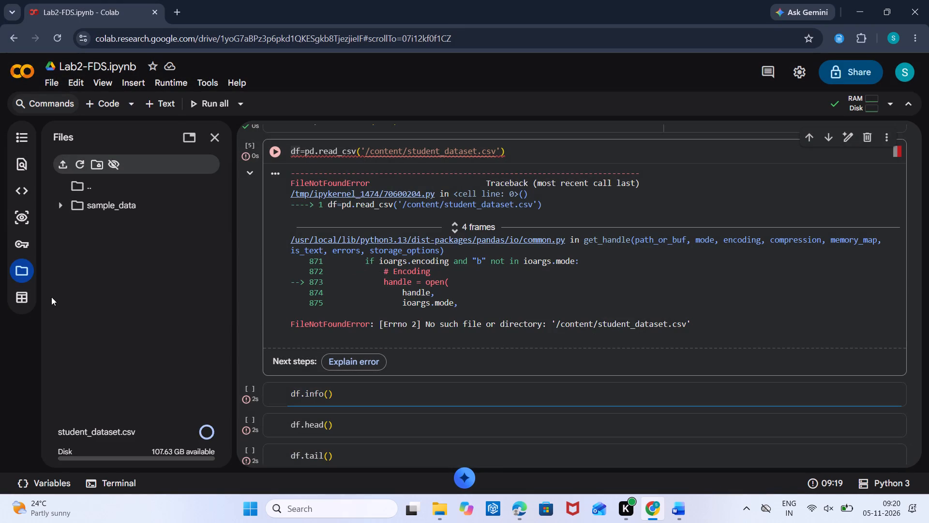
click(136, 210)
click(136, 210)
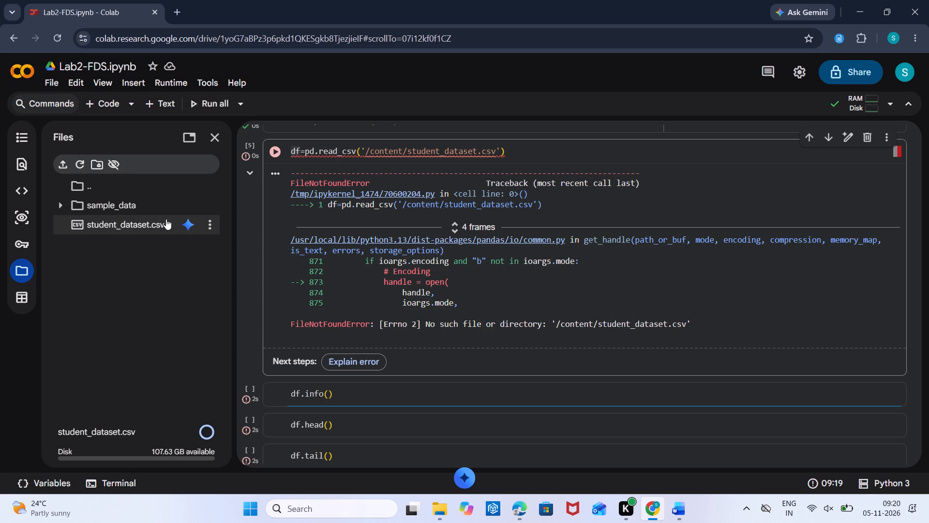
Replace the path in the pd.read_csv cell with the copied path of the uploaded student_dataset.csv, and run that cell.
click(168, 221)
click(207, 217)
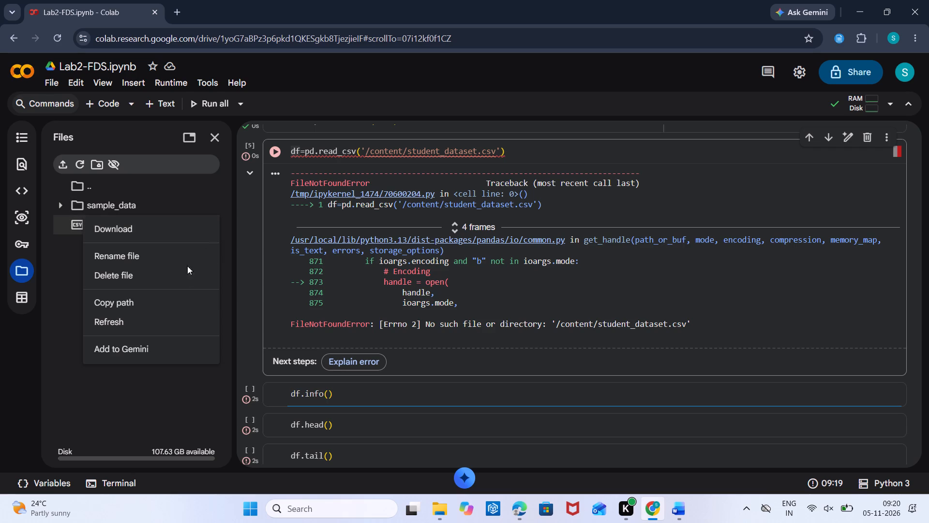
click(169, 300)
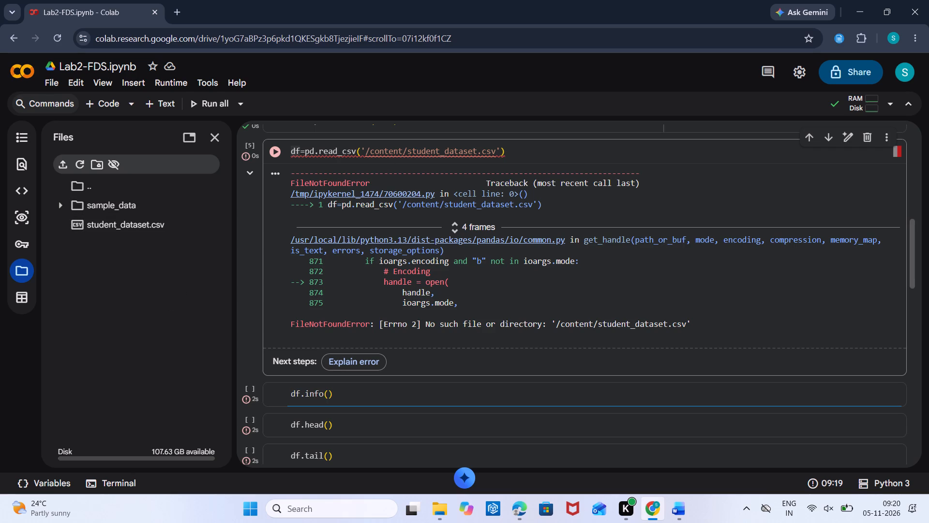
click(499, 154)
click(496, 153)
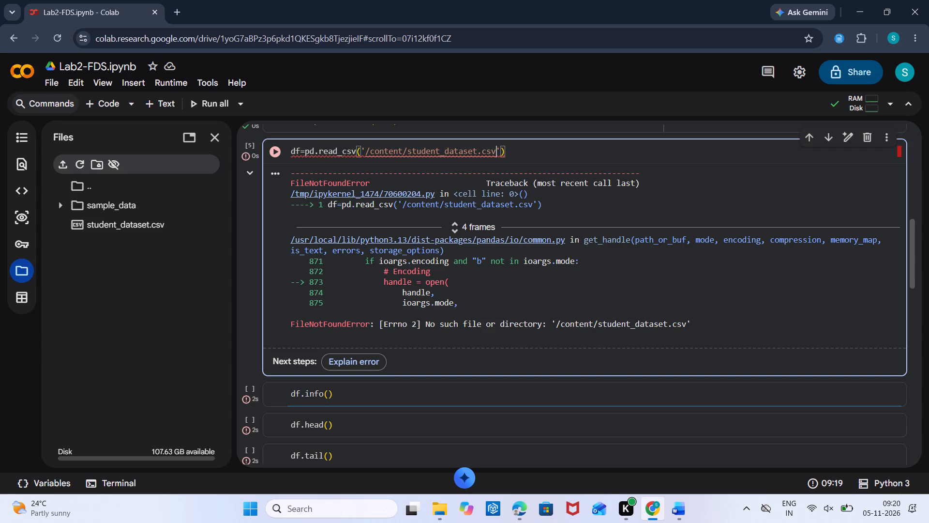
key(ctrl+BackSpace)
key(ctrl+BackSpace)
key(ctrl+BackSpace)
key(ctrl+BackSpace)
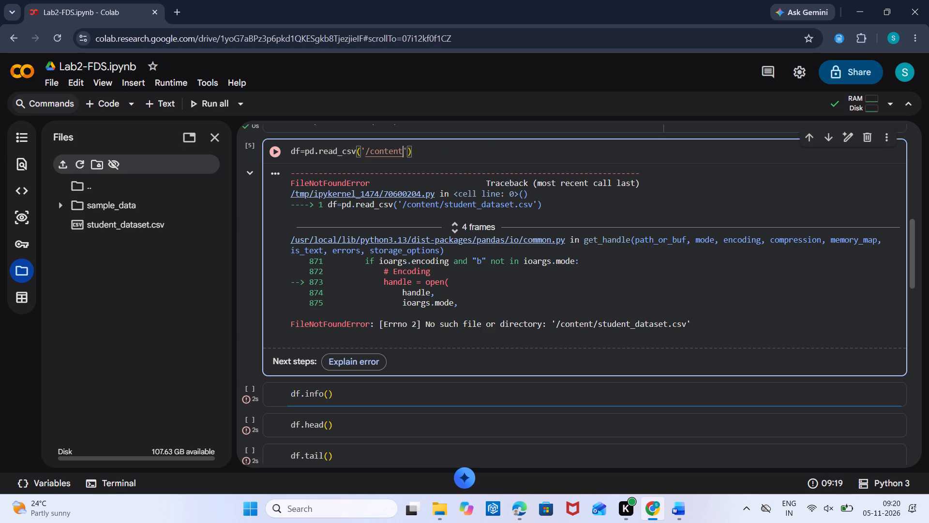
key(ctrl+BackSpace)
key(BackSpace)
key(ctrl+v)
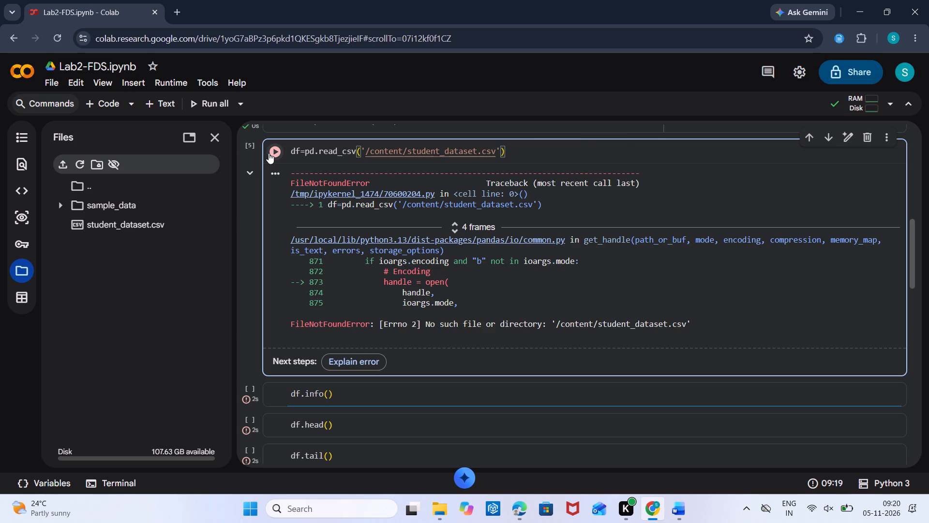
click(269, 153)
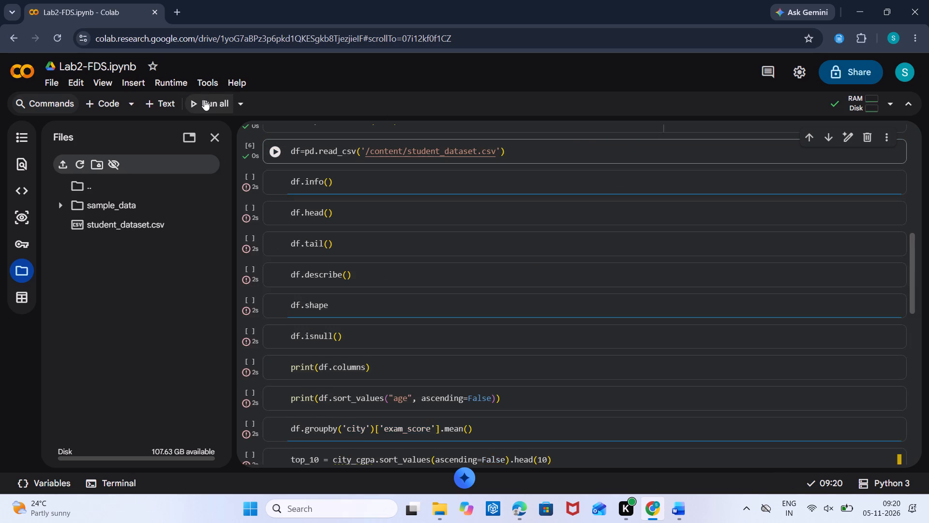
Run all notebook cells again with the uploaded dataset.
click(204, 100)
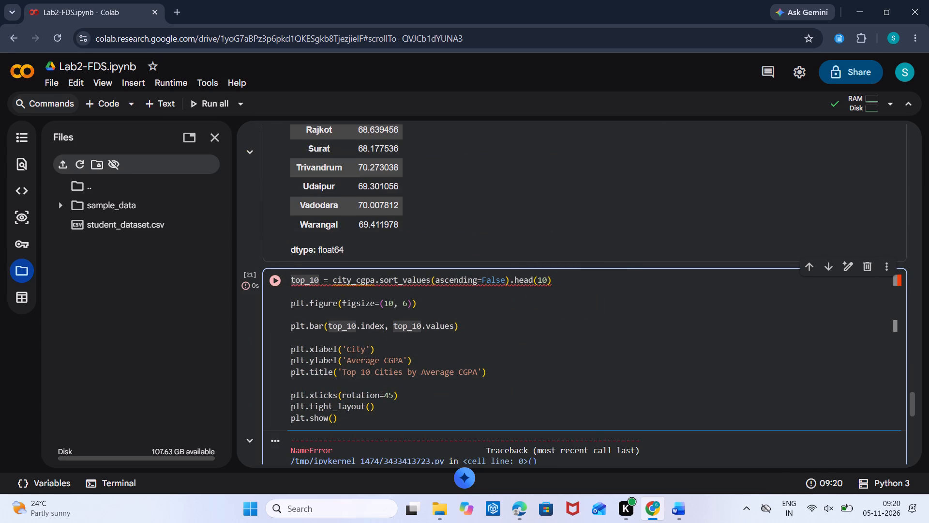
Rerun the top_10 cell that plots the "Top 10 Cities by Average CGPA" bar chart.
click(553, 363)
click(270, 284)
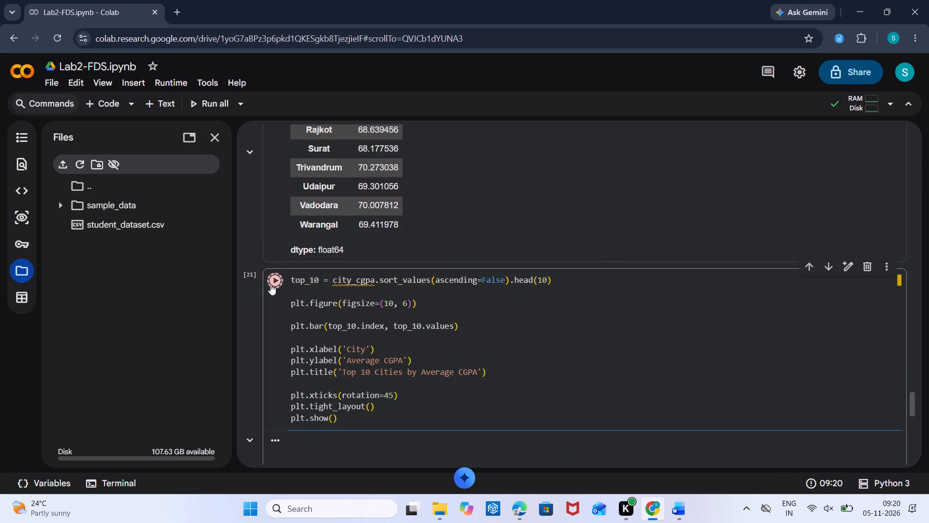
Run the notebook's last cell, which plots the "Study Hours vs CGPA (200 Students)" scatterplot.
scroll(487, 346, down, 6)
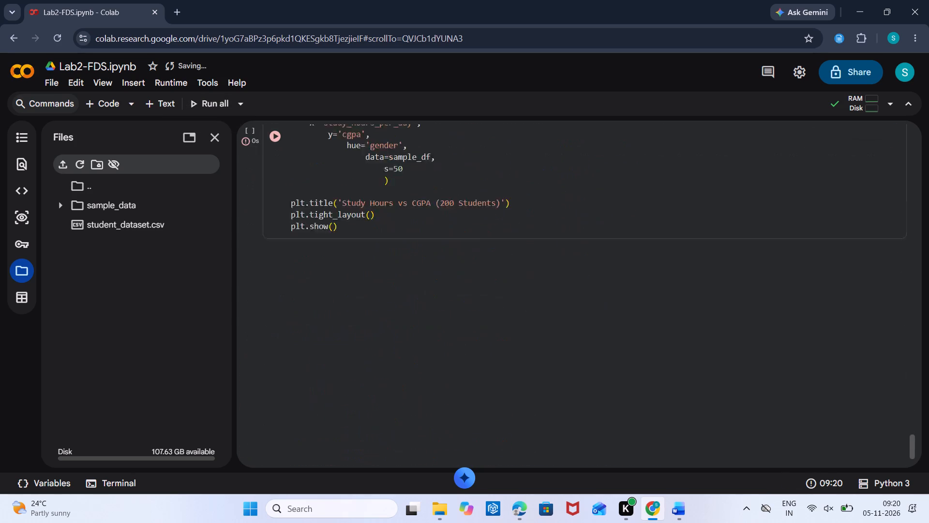
scroll(487, 346, up, 6)
scroll(487, 346, down, 1)
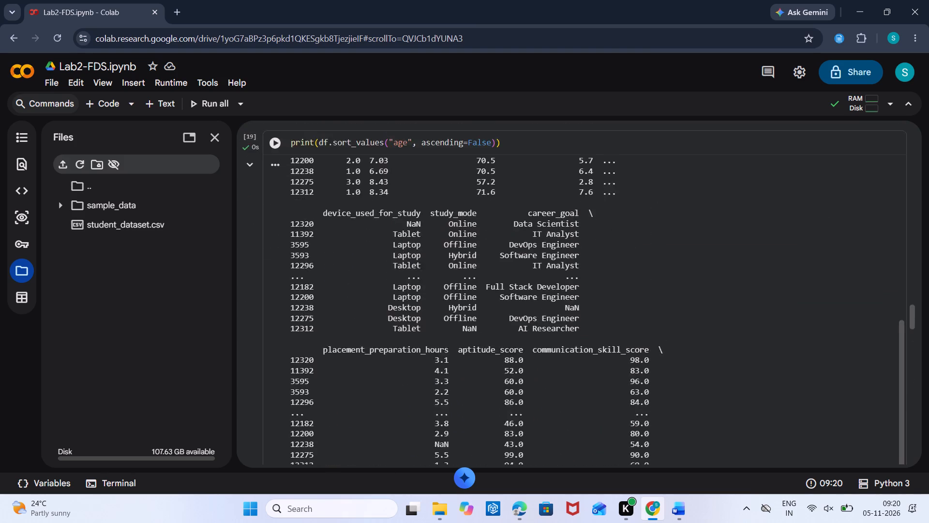
scroll(487, 346, down, 3)
scroll(487, 346, up, 1)
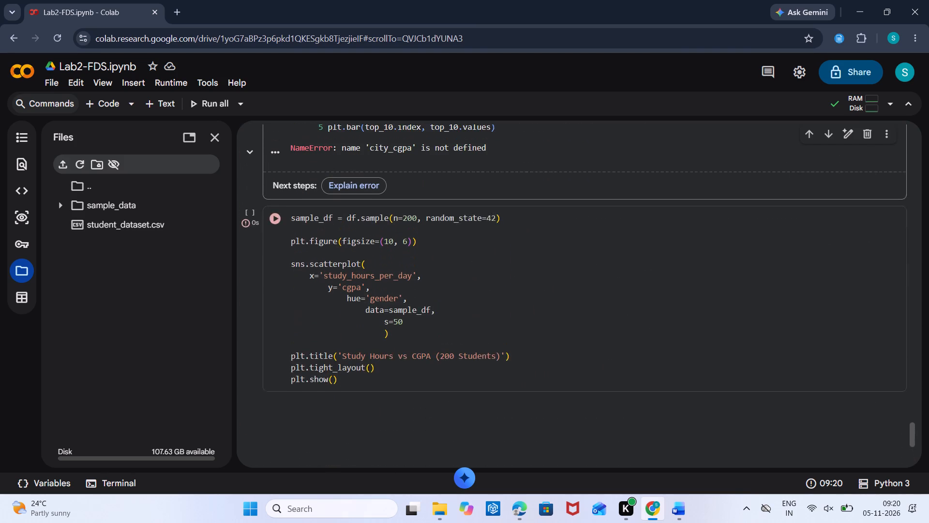
click(272, 243)
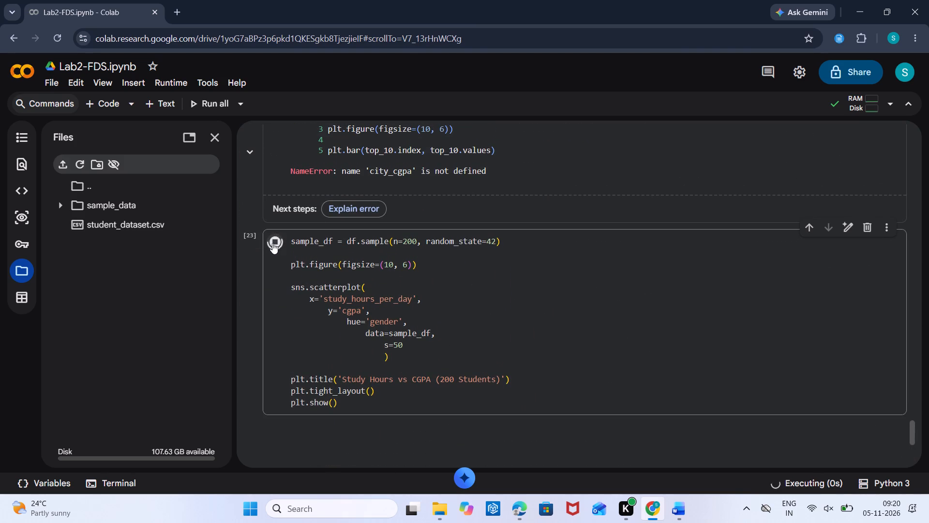
Rerun the top_10 cell for the "Top 10 Cities by Average CGPA" bar chart.
scroll(505, 290, up, 2)
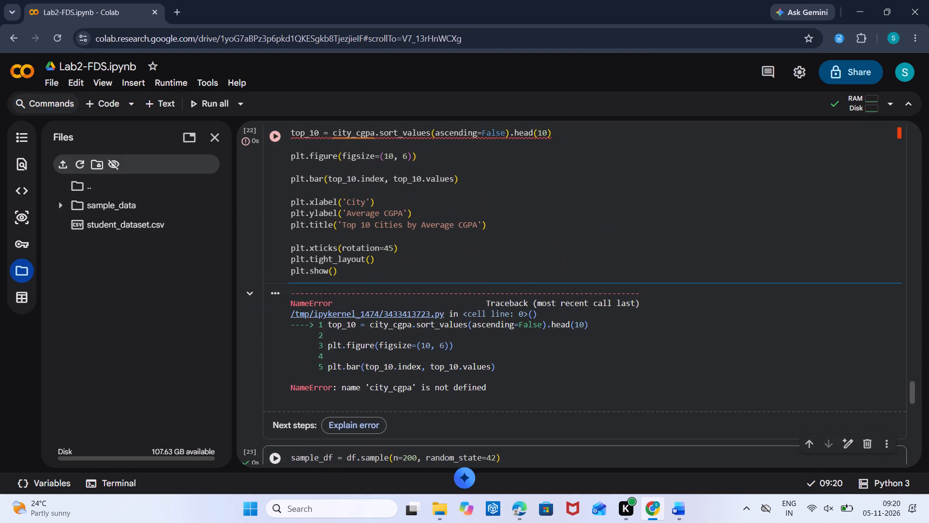
scroll(476, 314, up, 1)
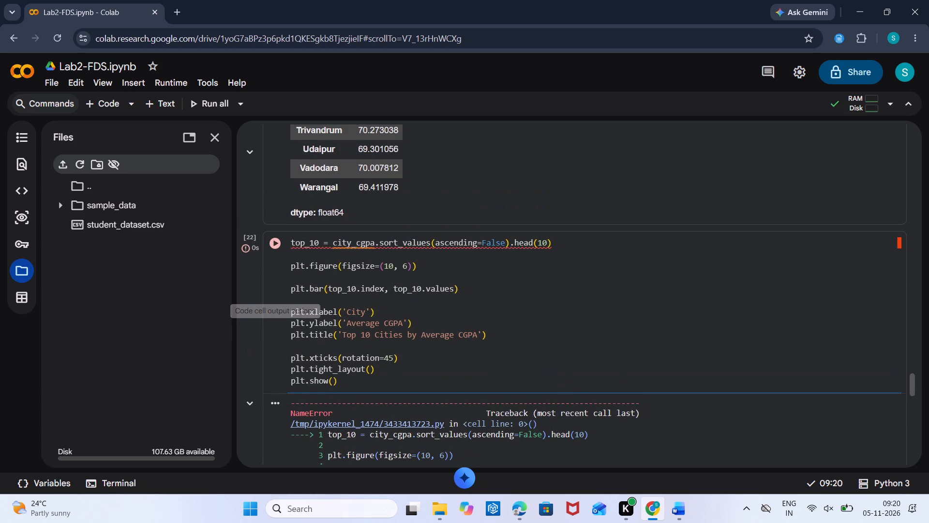
click(275, 246)
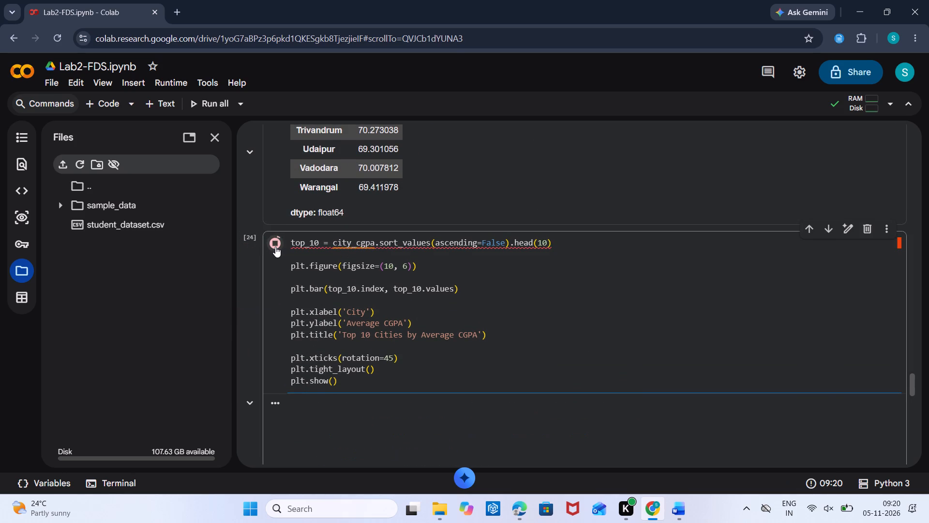
Copy the Lab2-FDS notebook's web address from the browser.
scroll(369, 257, up, 8)
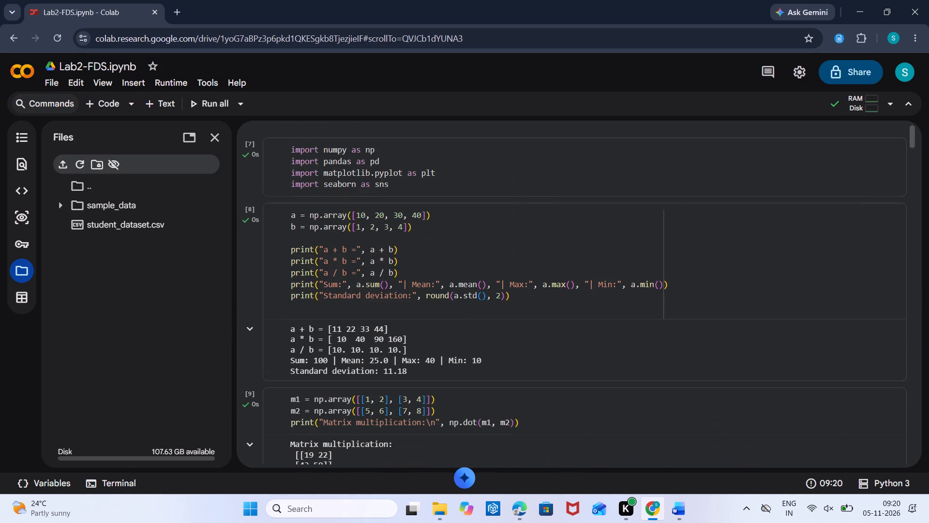
click(476, 36)
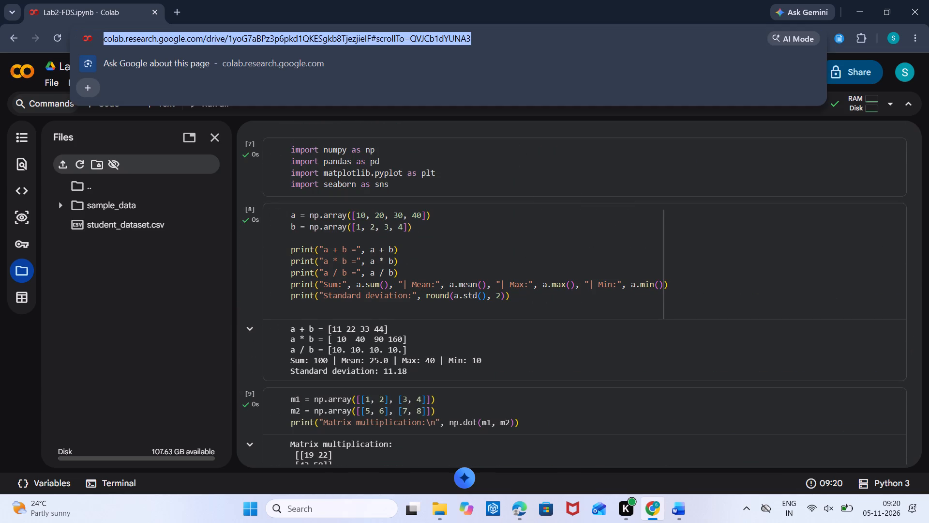
key(ctrl+c)
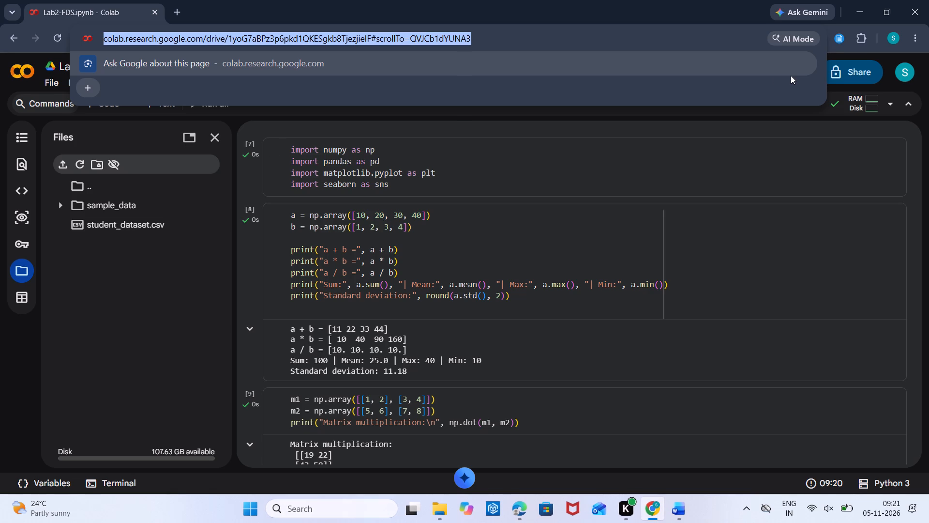
Switch to the Word report and add the line "Google Collab:" after the last explanation, with the copied notebook link on the line below.
click(866, 5)
scroll(513, 392, down, 6)
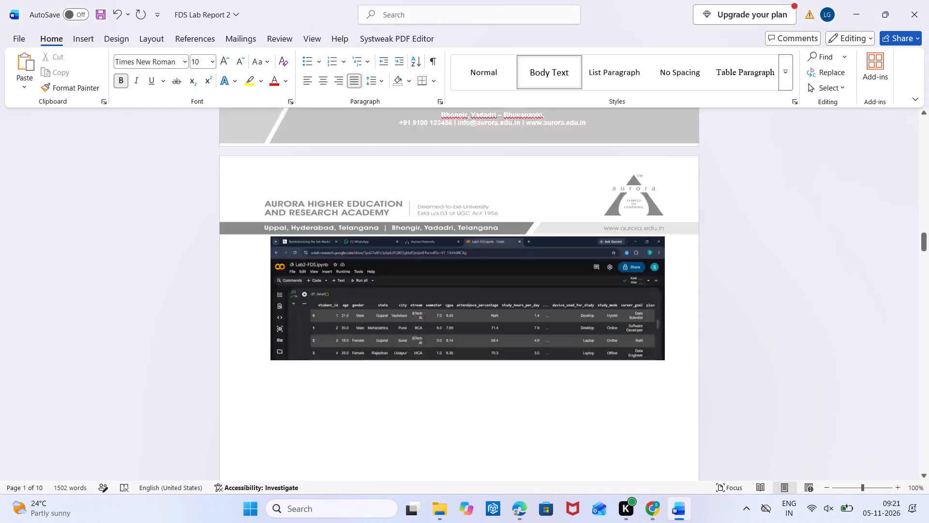
scroll(513, 392, down, 8)
scroll(453, 324, up, 2)
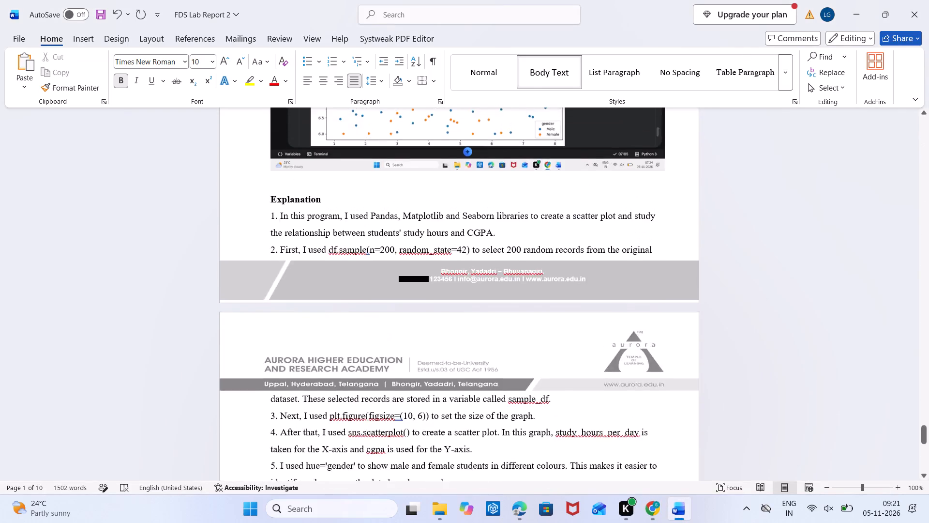
scroll(494, 399, down, 4)
scroll(483, 183, up, 1)
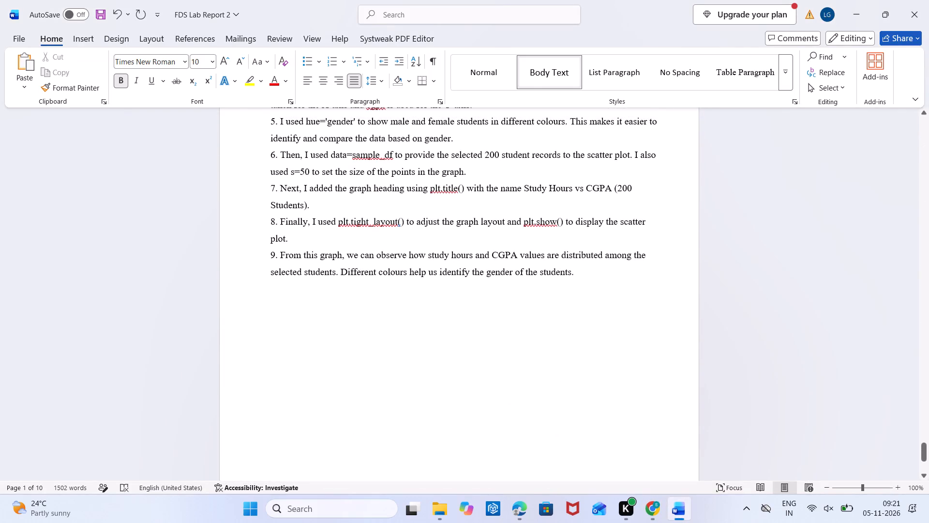
click(584, 275)
key(Return)
key(Return)
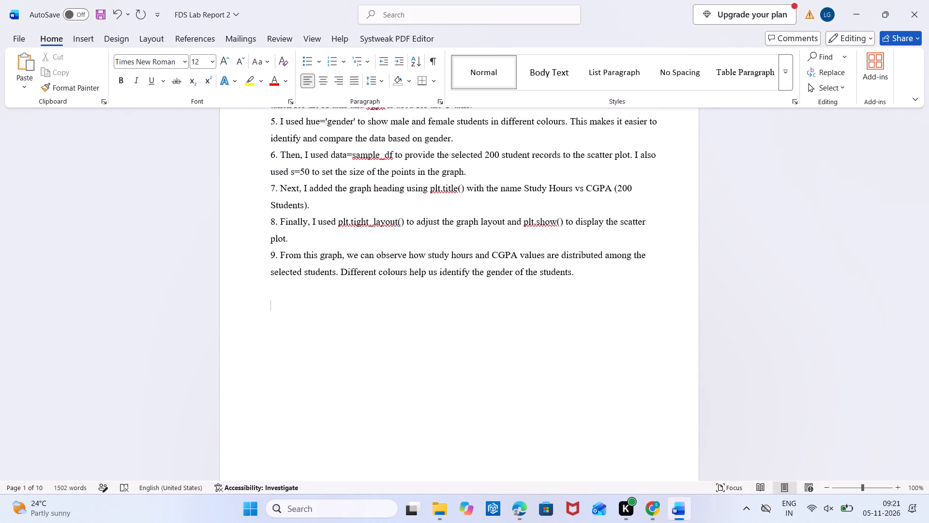
text(Google Collab)
key(shift+colon)
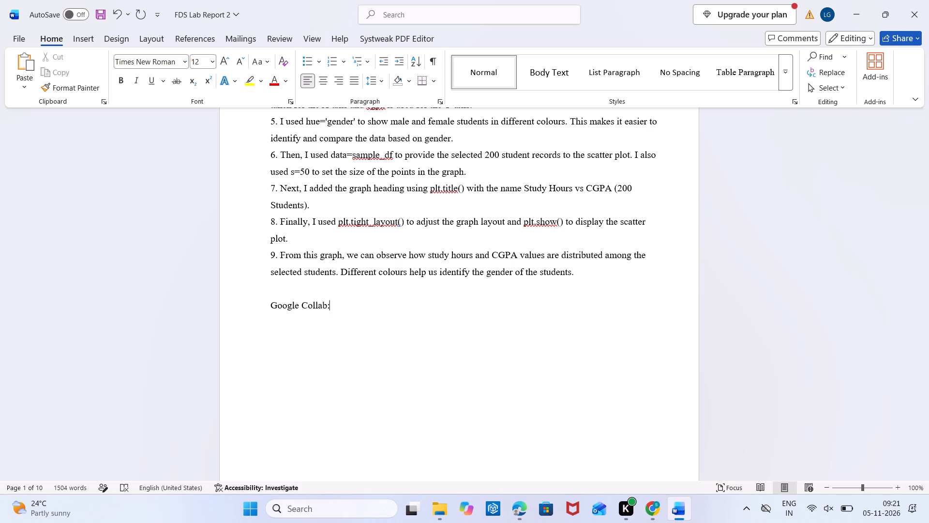
key(Return)
key(ctrl+v)
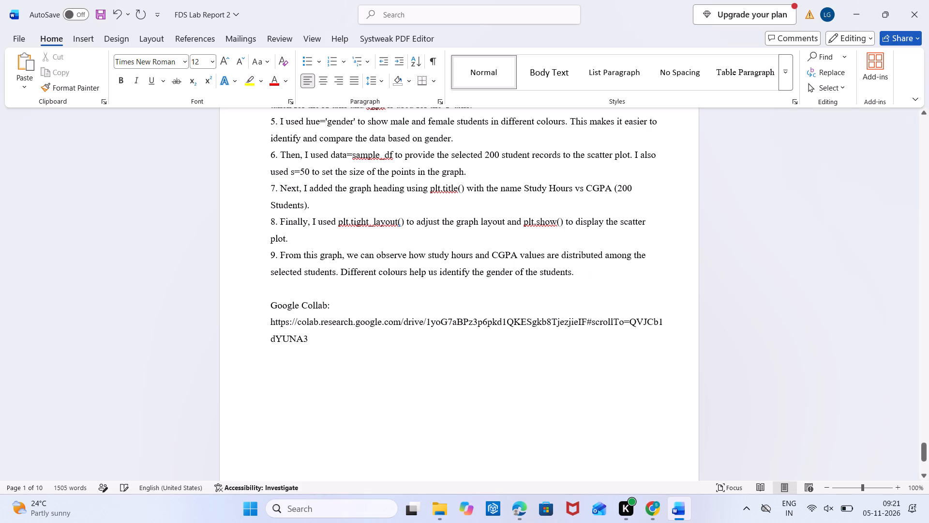
Change the font colour of the pasted notebook link to the blue theme colour.
drag(268, 321, 304, 341)
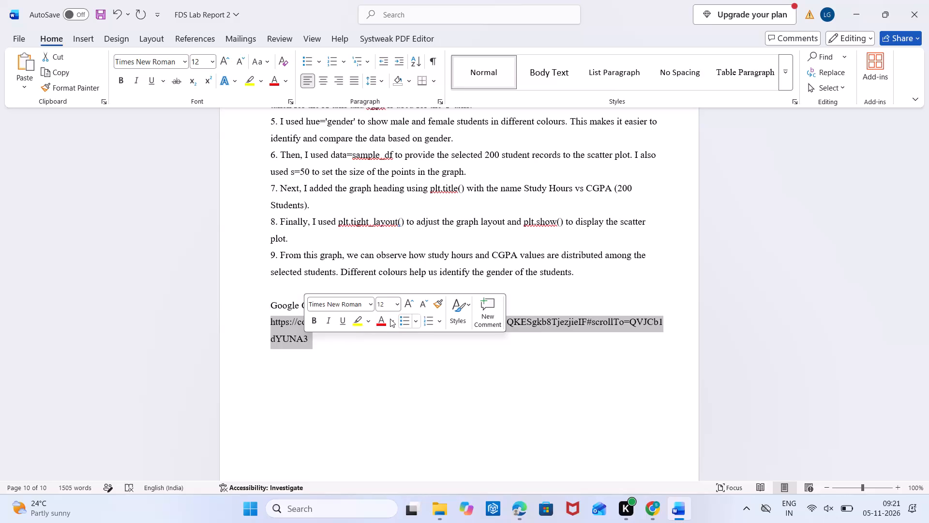
click(390, 319)
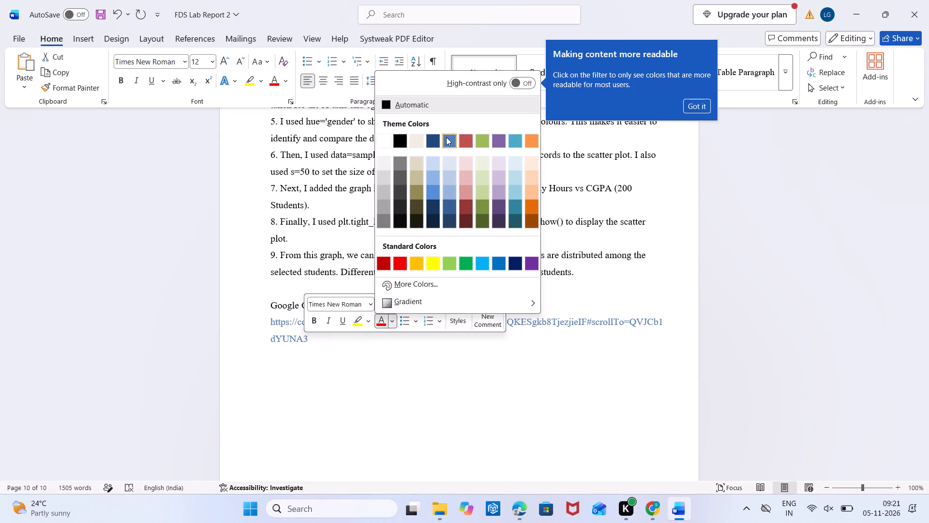
click(446, 137)
click(413, 372)
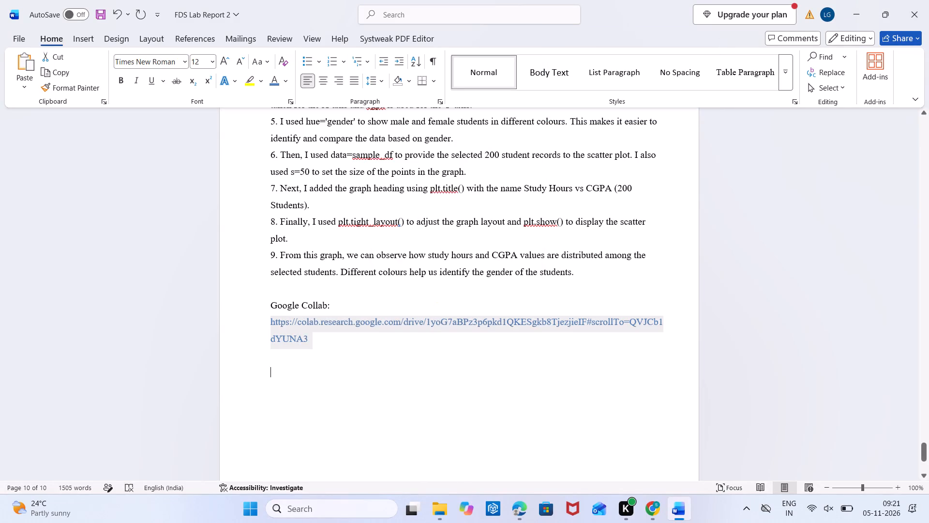
Save the lab report.
scroll(335, 313, up, 5)
key(ctrl+s)
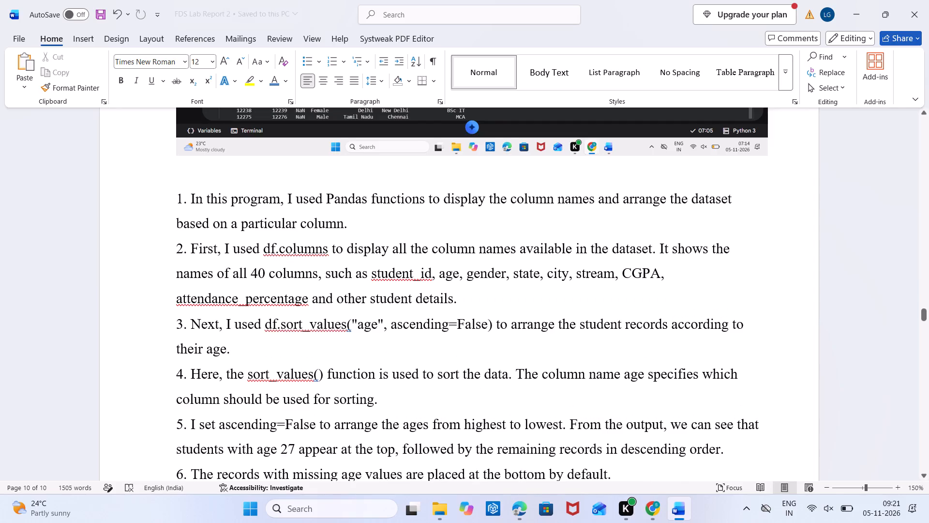
Delete point 10, beginning "Finally, this program helped me understand", from the Explanation of the NumPy array program.
scroll(443, 330, up, 20)
scroll(443, 330, up, 20)
scroll(443, 330, up, 20)
ctrl+scroll(370, 348, down, 3)
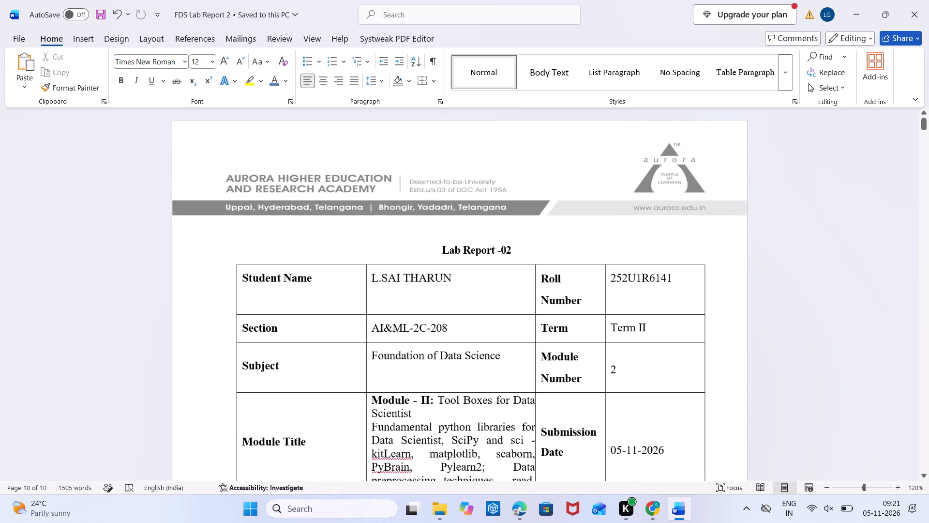
scroll(494, 341, down, 5)
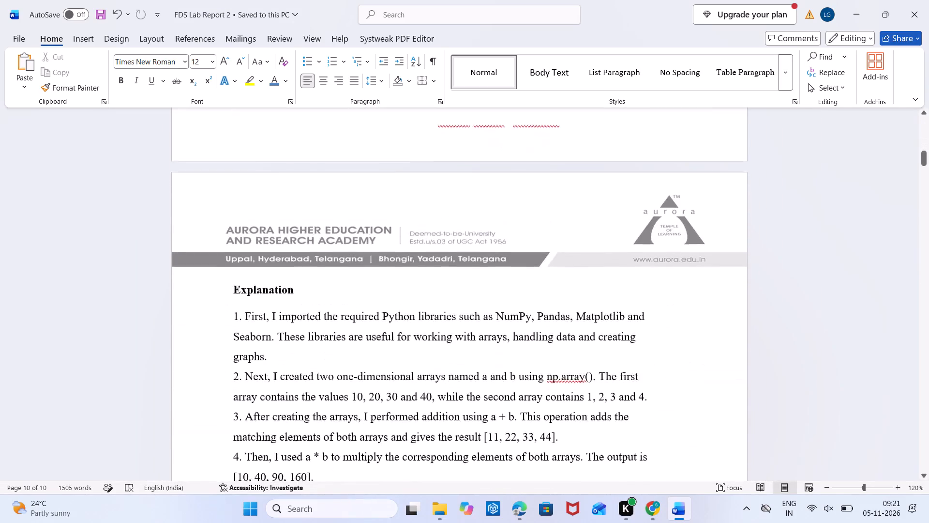
scroll(494, 341, down, 2)
scroll(444, 351, down, 2)
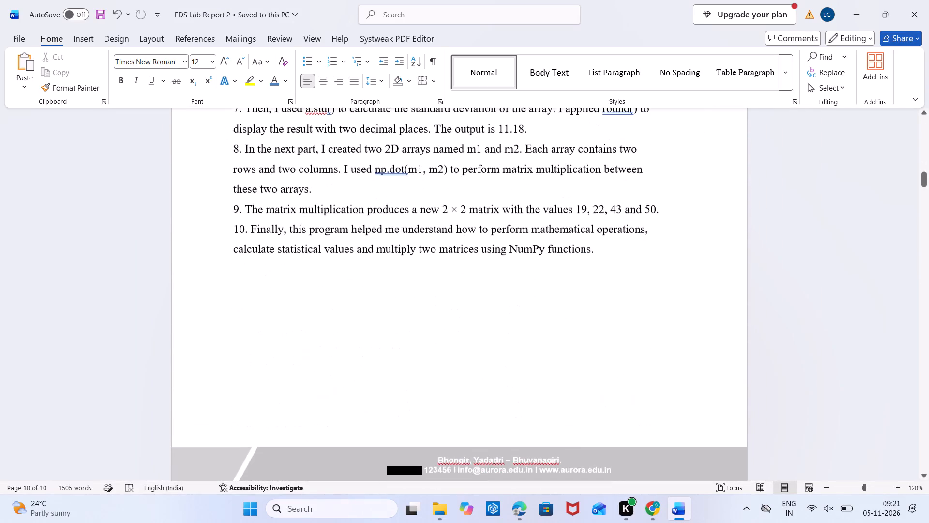
drag(599, 253, 222, 245)
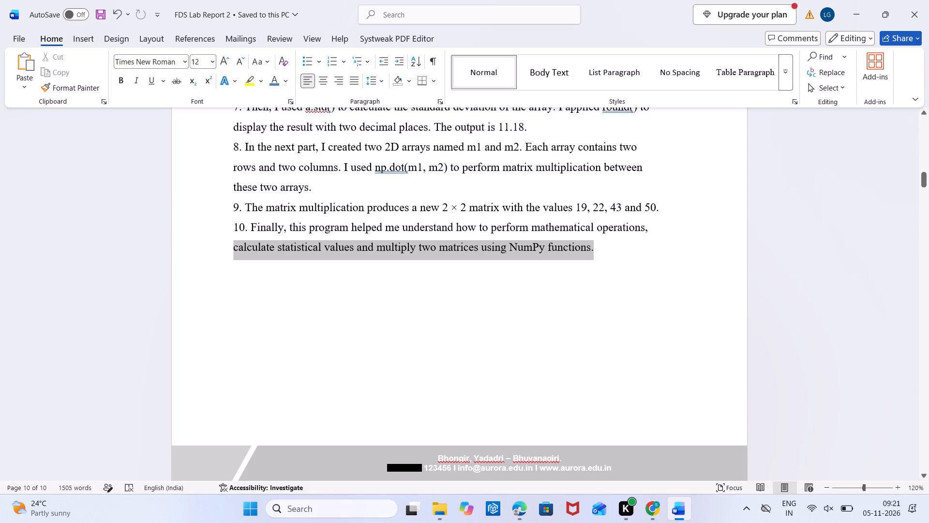
drag(222, 245, 210, 233)
key(BackSpace)
Review the report's screenshots and explanations from the shortened NumPy Explanation through to the last page.
scroll(260, 302, down, 5)
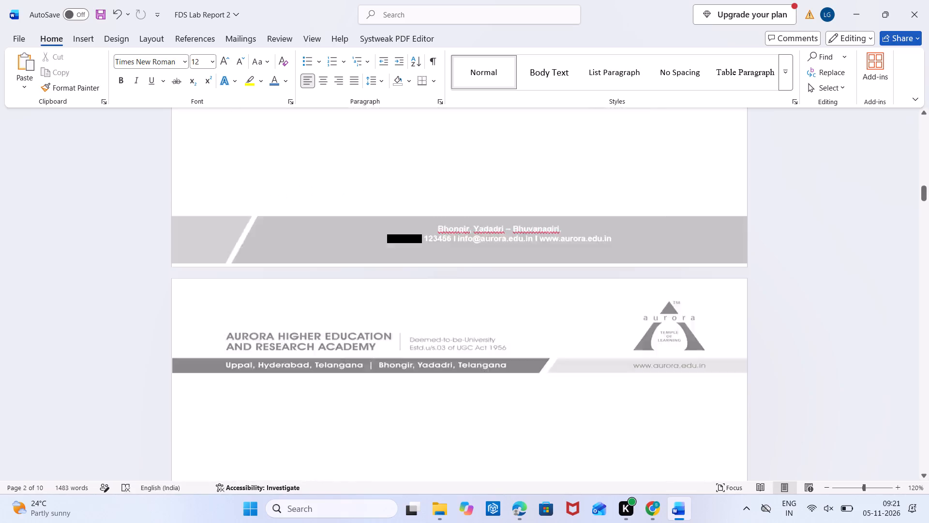
scroll(260, 302, up, 1)
scroll(426, 355, down, 3)
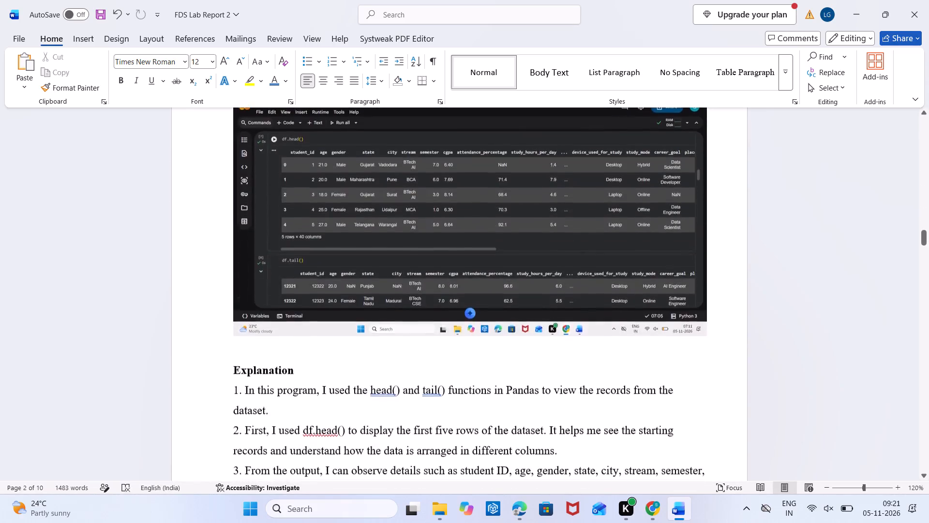
scroll(426, 355, down, 9)
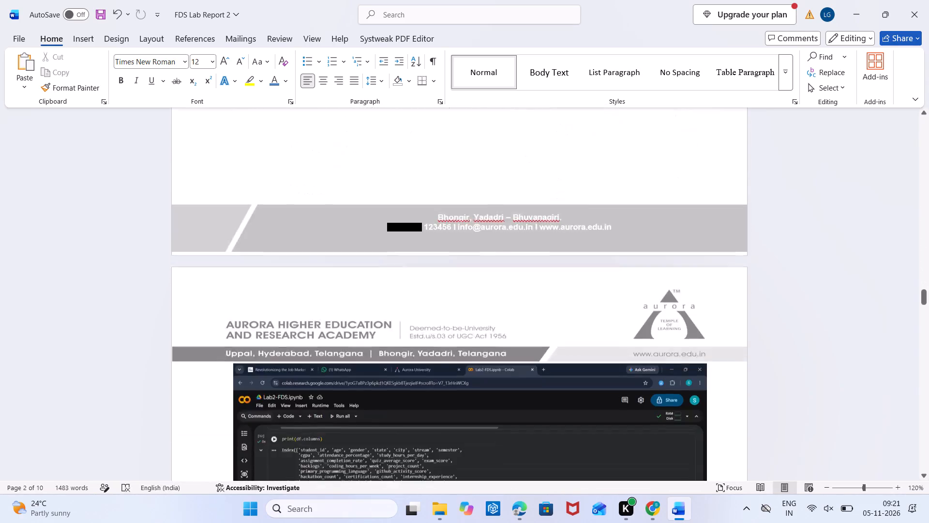
scroll(426, 355, down, 2)
scroll(426, 355, down, 20)
scroll(426, 355, down, 16)
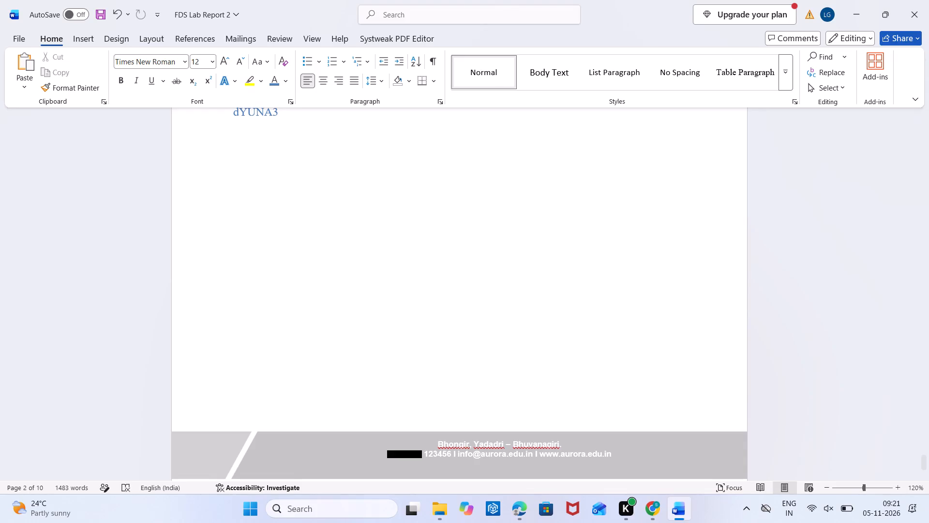
Recheck the report from the Google Collab link back to the cover table, and on to the end of the NumPy Explanation.
scroll(426, 355, up, 4)
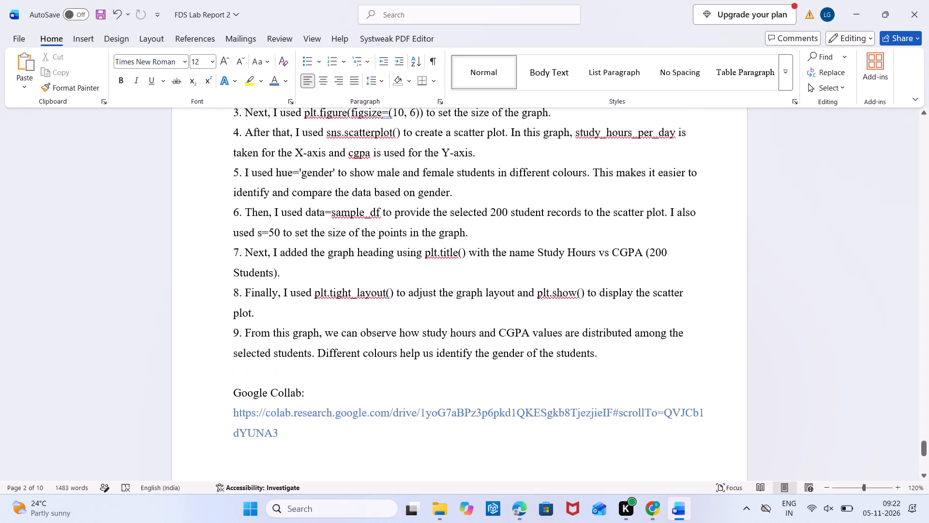
scroll(426, 355, up, 7)
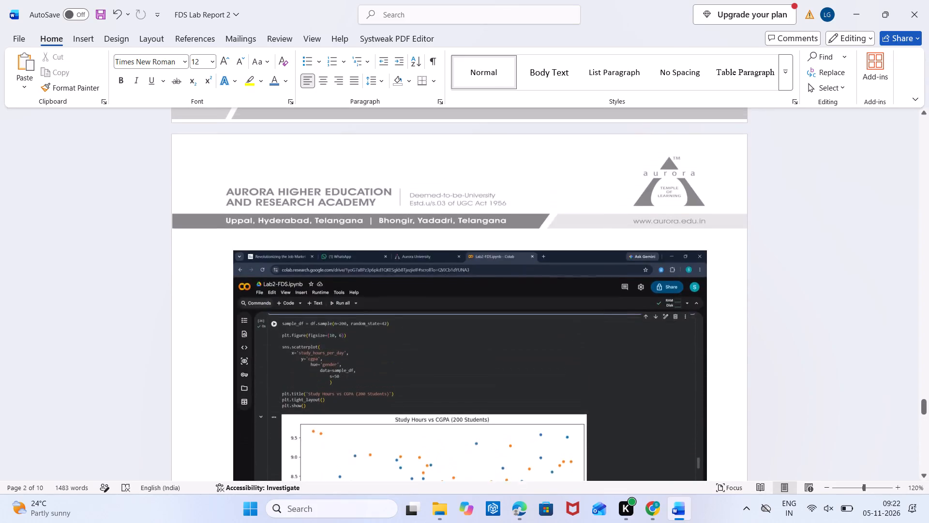
scroll(426, 355, down, 1)
scroll(426, 355, up, 1)
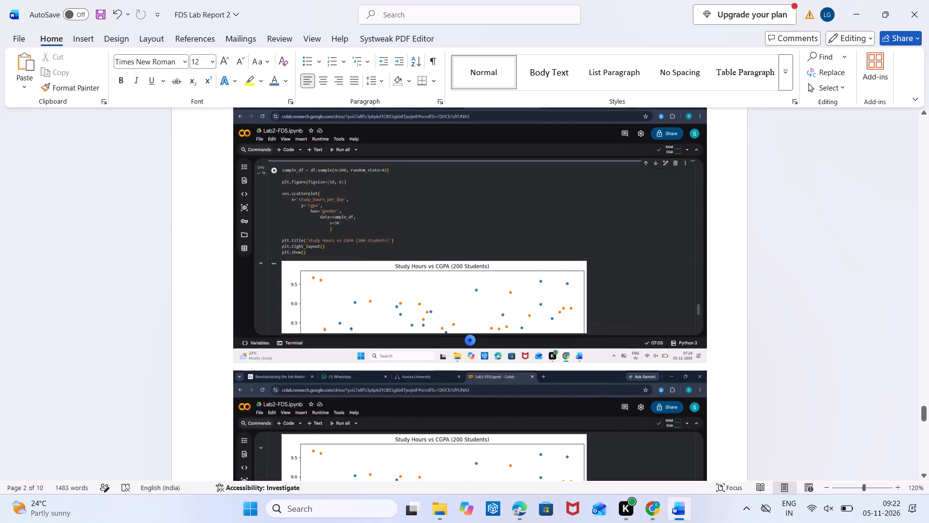
scroll(426, 355, up, 6)
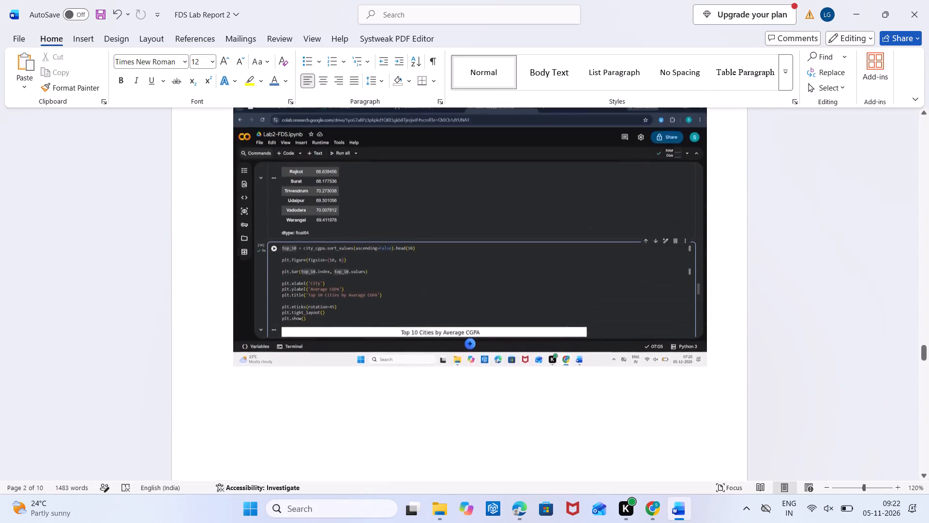
scroll(426, 355, up, 6)
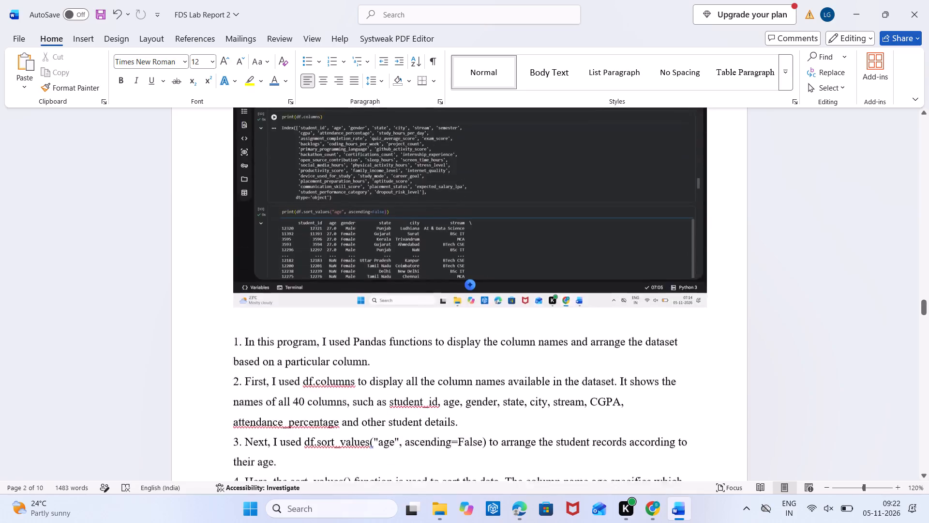
scroll(426, 355, up, 6)
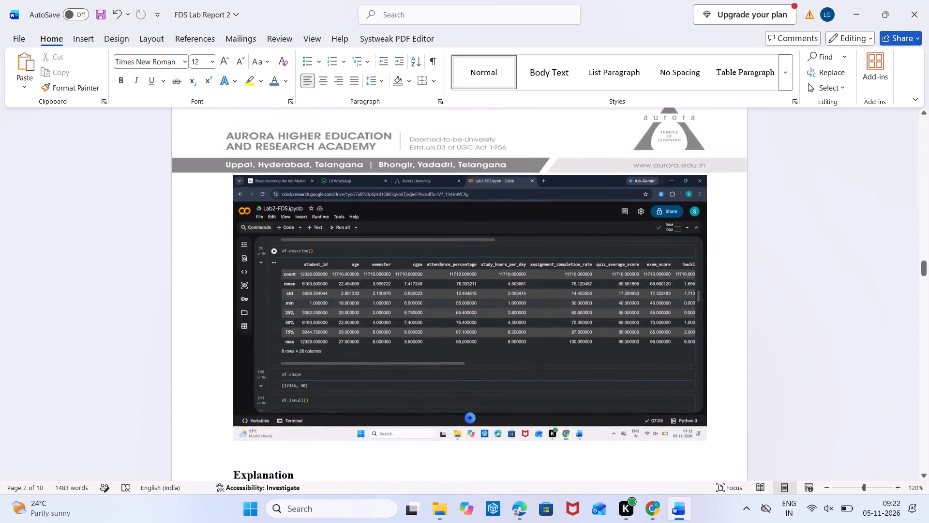
scroll(426, 355, up, 2)
scroll(426, 355, down, 2)
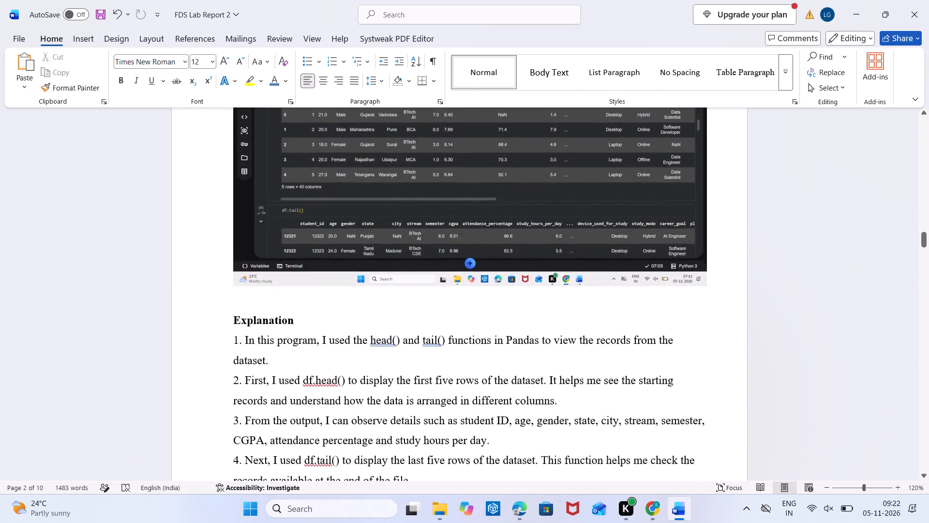
scroll(426, 355, up, 7)
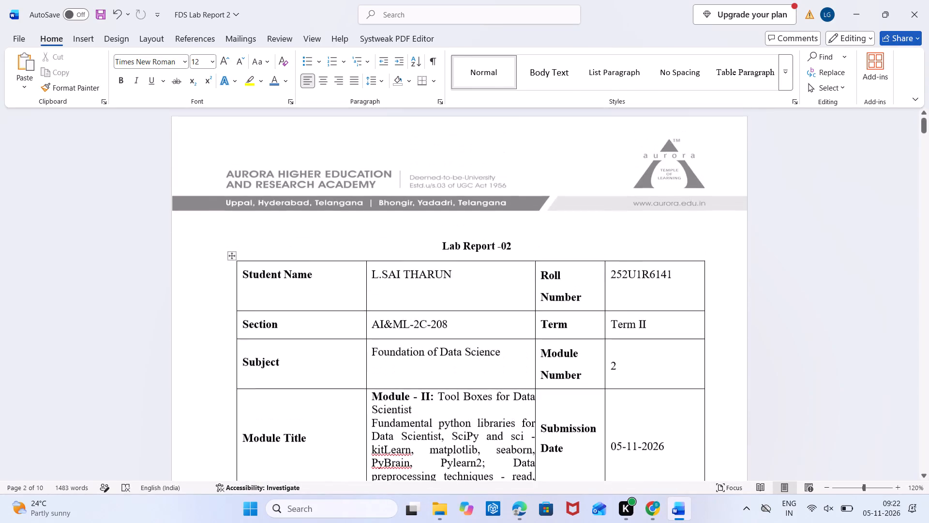
scroll(426, 355, up, 1)
scroll(426, 355, down, 5)
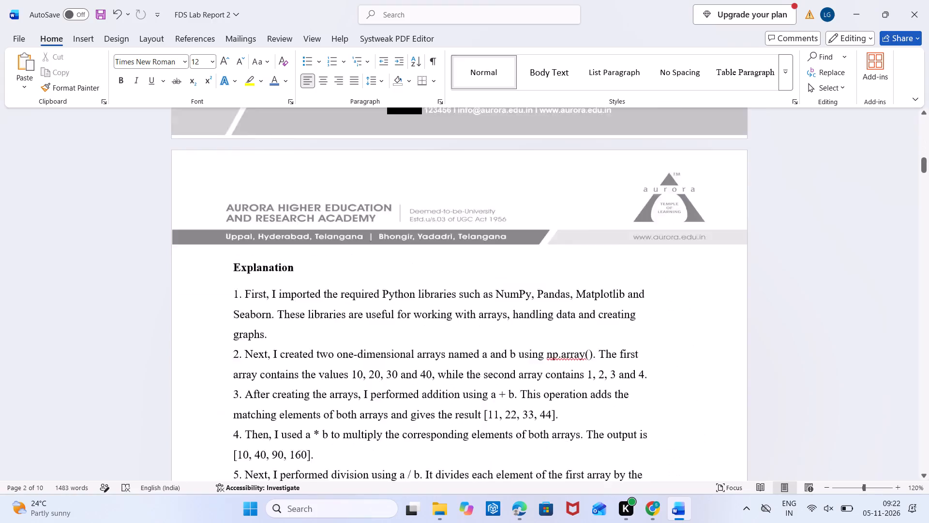
scroll(426, 355, down, 2)
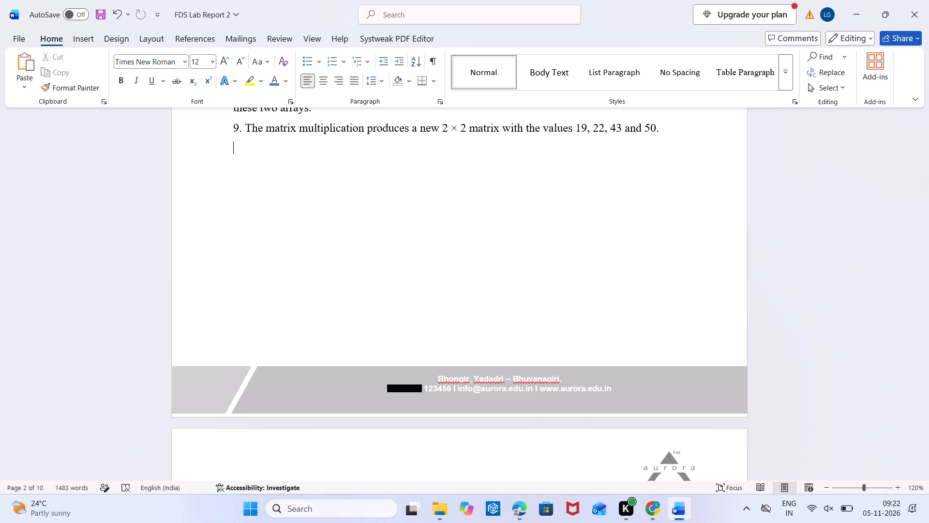
Return to the cover table on the first page and save the lab report.
scroll(426, 355, up, 3)
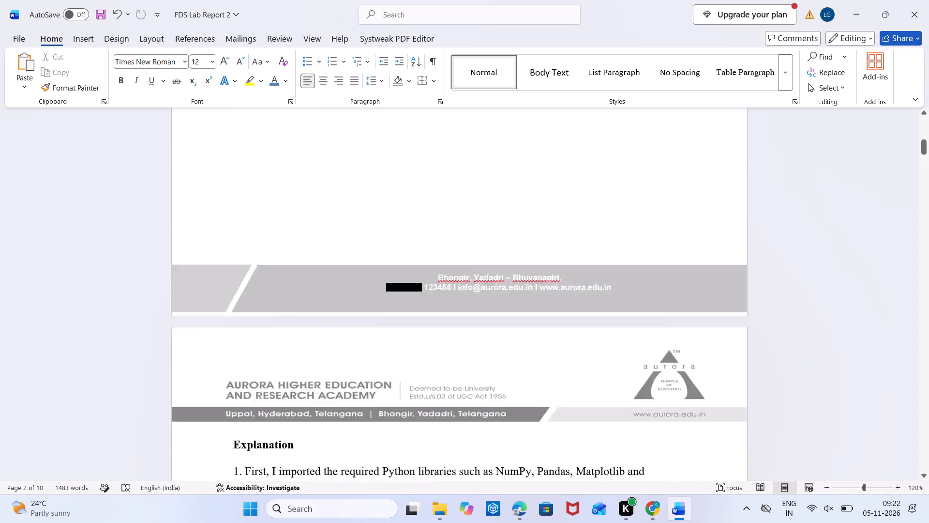
scroll(426, 355, up, 7)
scroll(426, 355, down, 1)
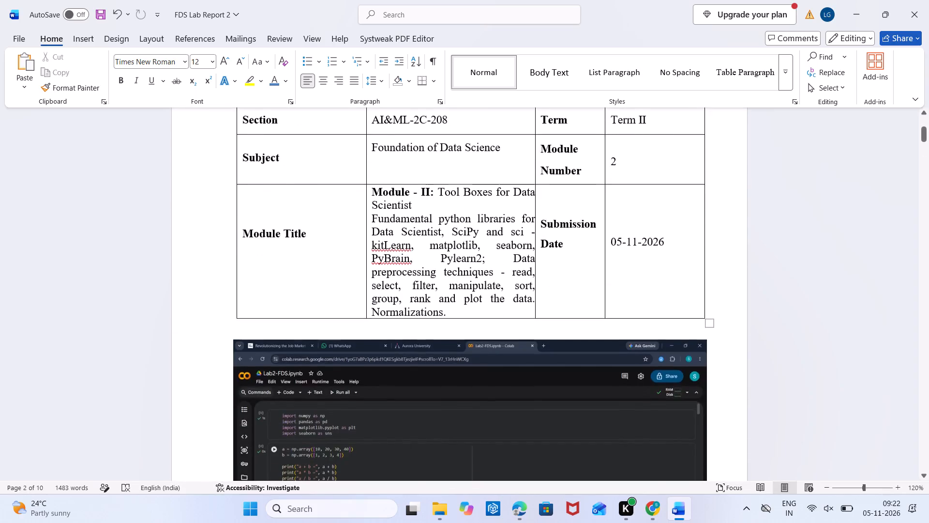
scroll(426, 355, up, 2)
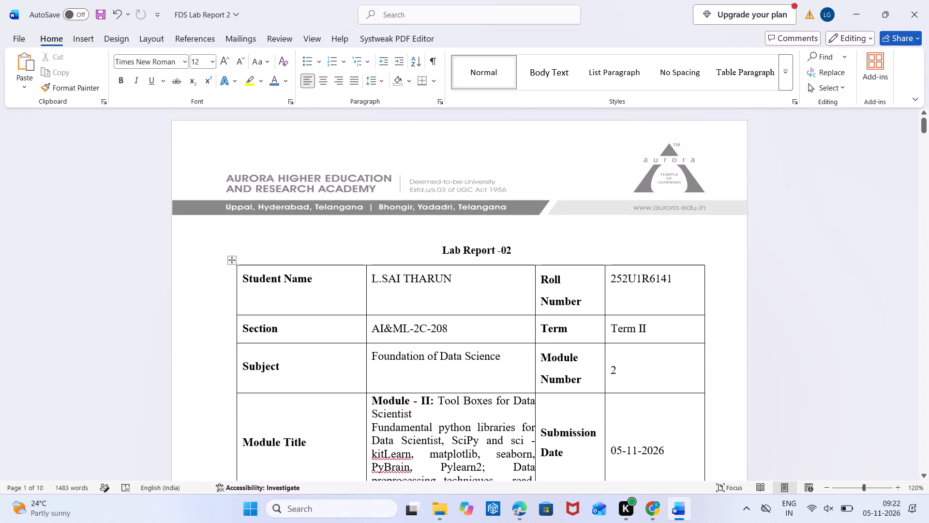
key(ctrl+s)
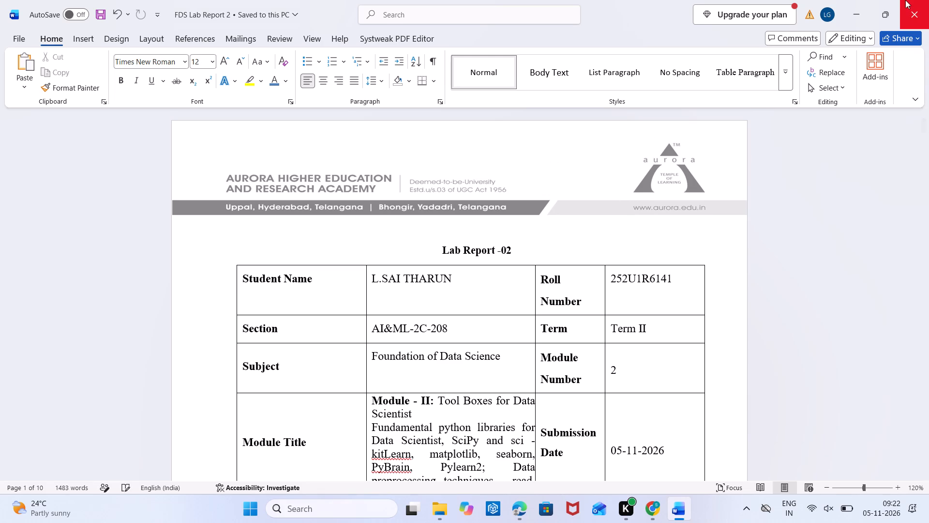
Close the lab report, the Foundation of Data Science syllabus PDF and the Downloads folder window.
click(905, 0)
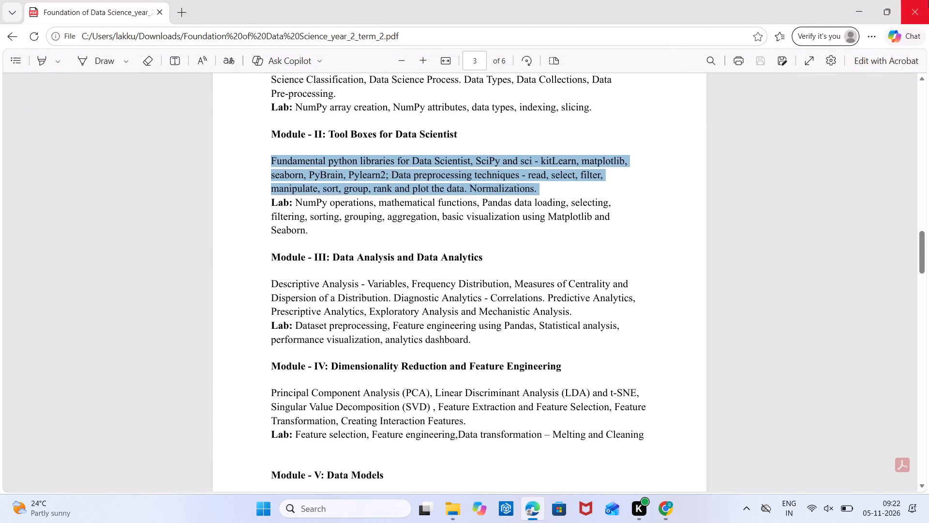
click(928, 0)
click(918, 0)
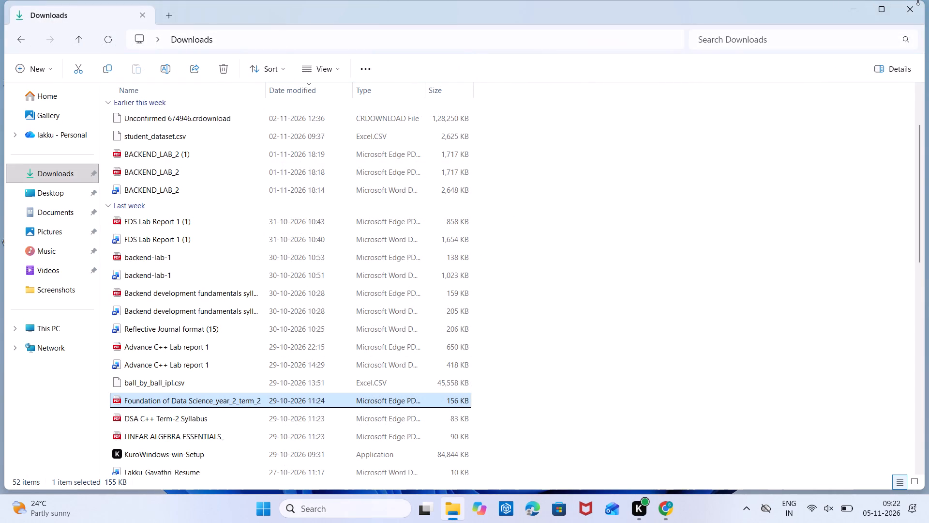
click(912, 12)
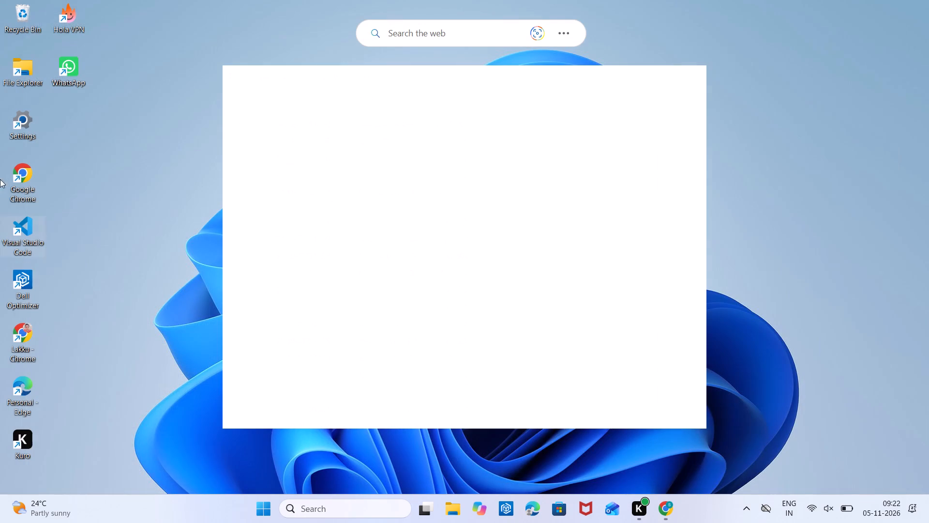
Switch to Google Chrome, choosing the browser profile that holds the Lab2-FDS.ipynb notebook.
double_click(36, 182)
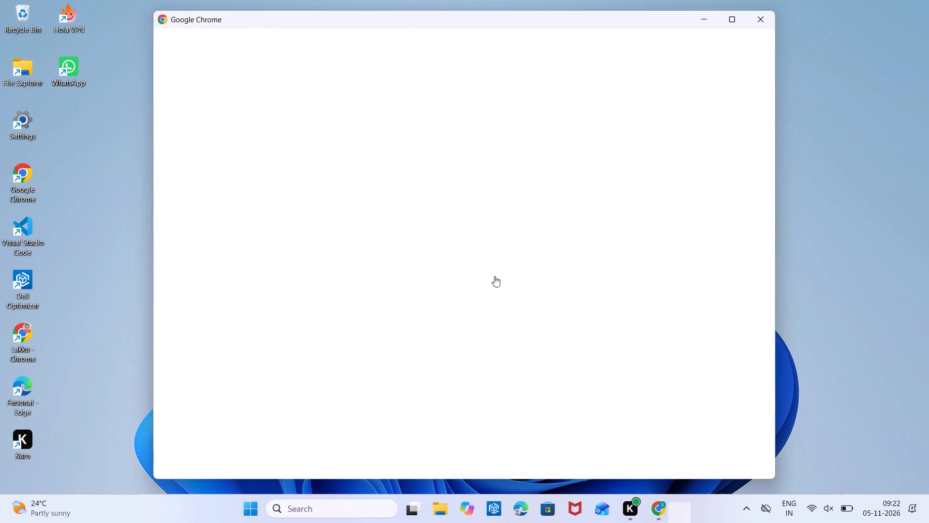
click(621, 247)
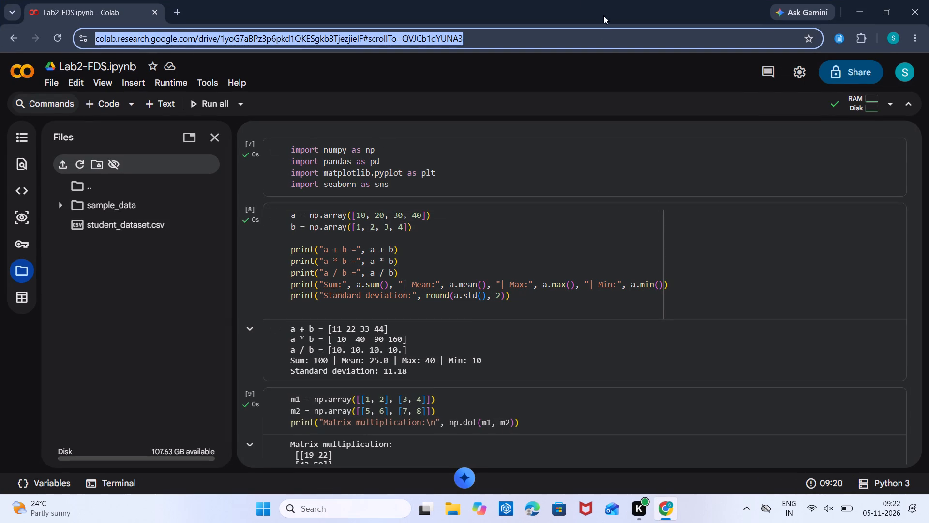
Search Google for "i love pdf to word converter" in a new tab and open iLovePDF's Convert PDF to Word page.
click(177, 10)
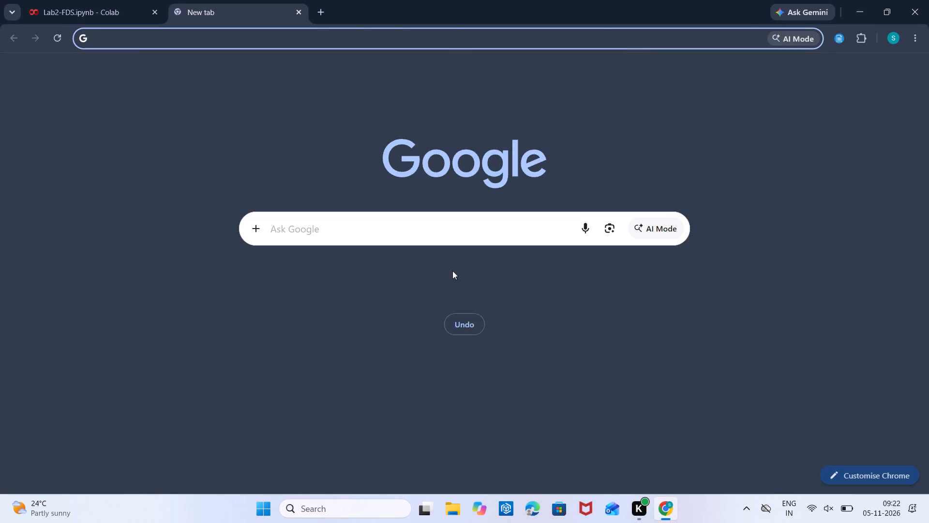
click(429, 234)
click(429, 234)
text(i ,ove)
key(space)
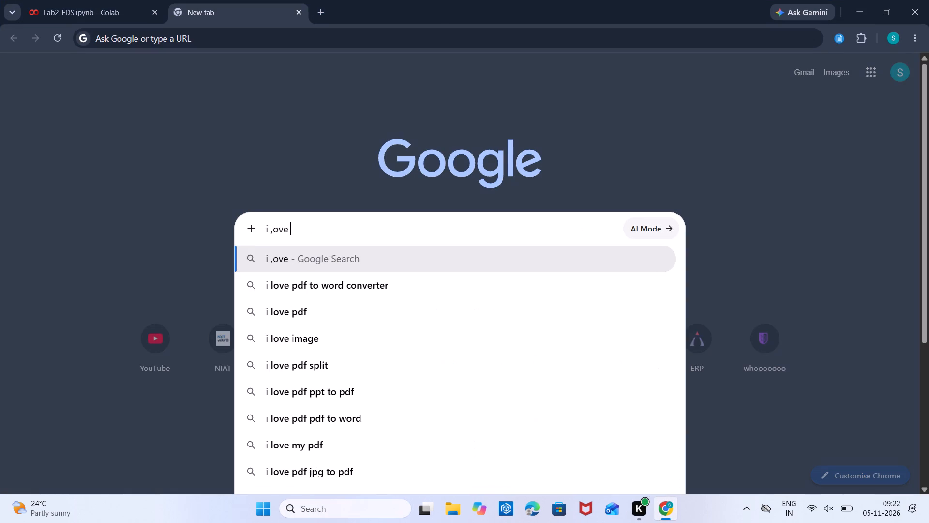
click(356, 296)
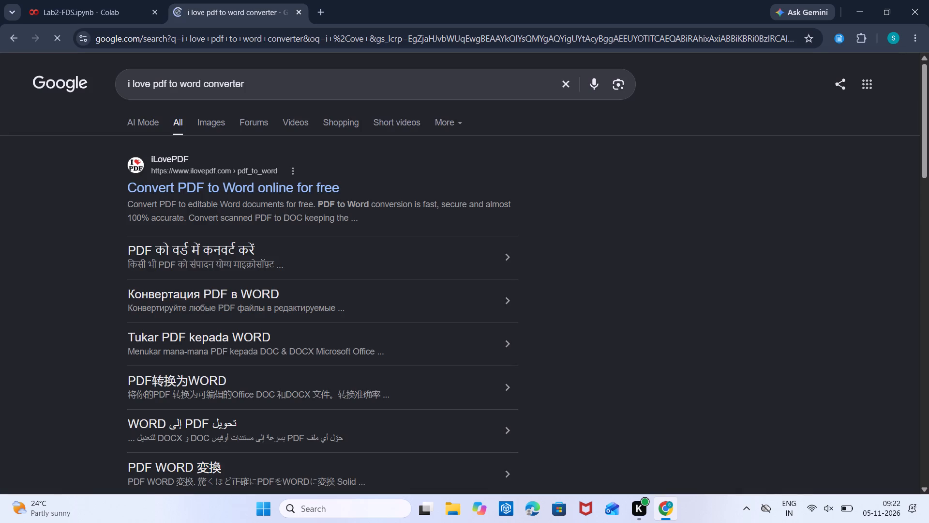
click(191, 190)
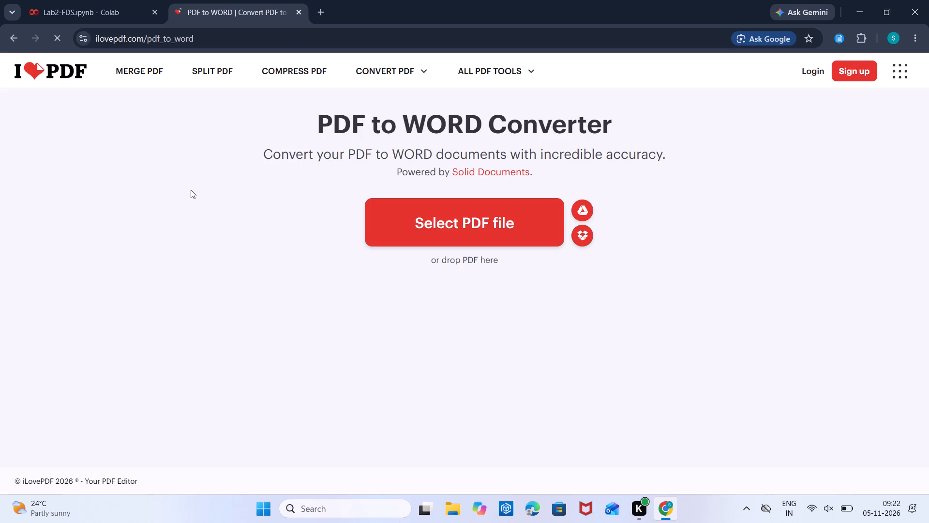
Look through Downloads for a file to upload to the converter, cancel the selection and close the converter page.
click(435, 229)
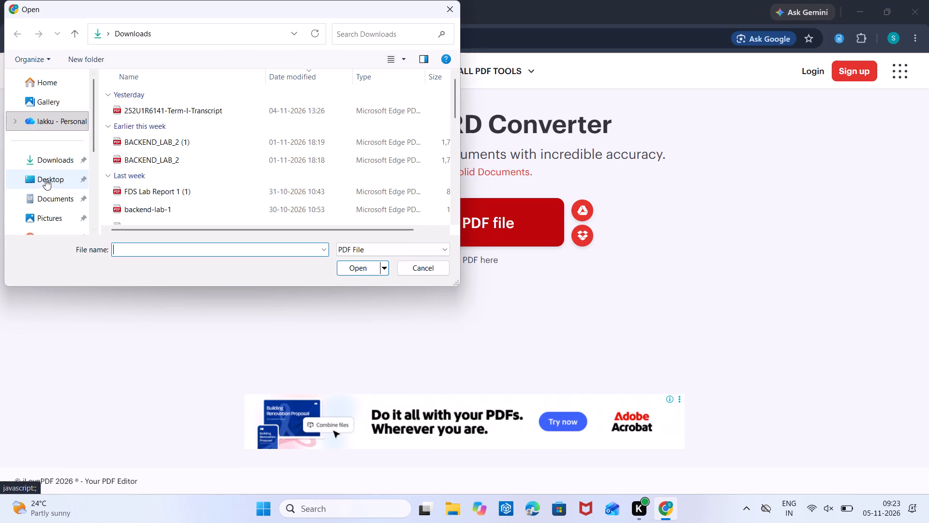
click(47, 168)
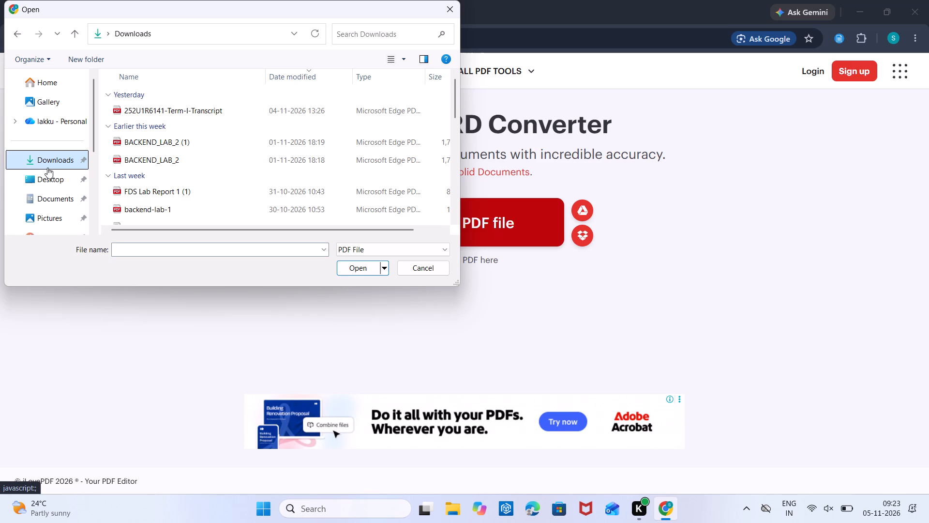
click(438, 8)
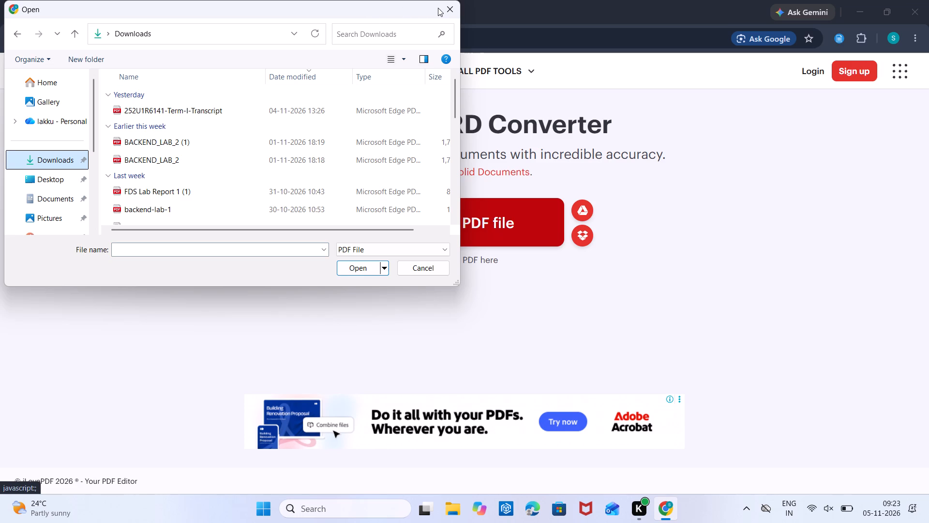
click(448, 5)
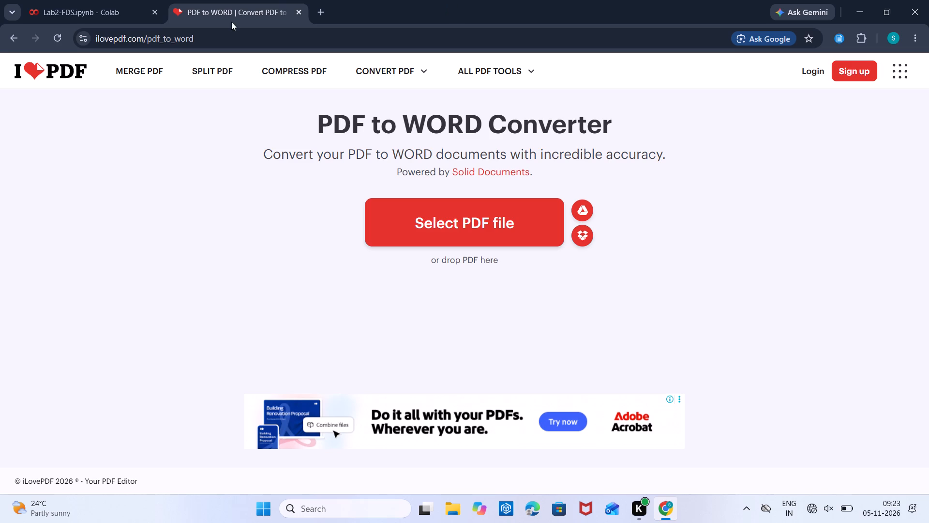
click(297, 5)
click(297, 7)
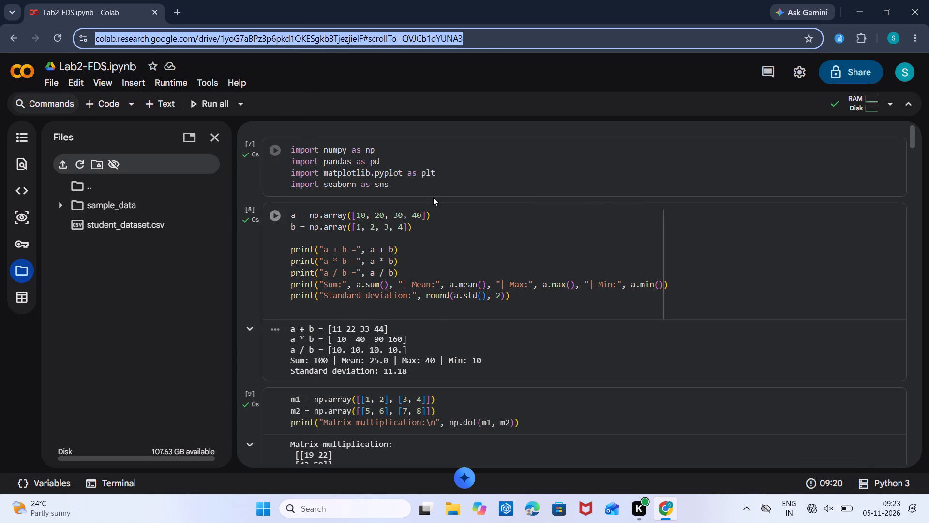
Search Google for "i love my pdf" in a new browser tab.
click(175, 10)
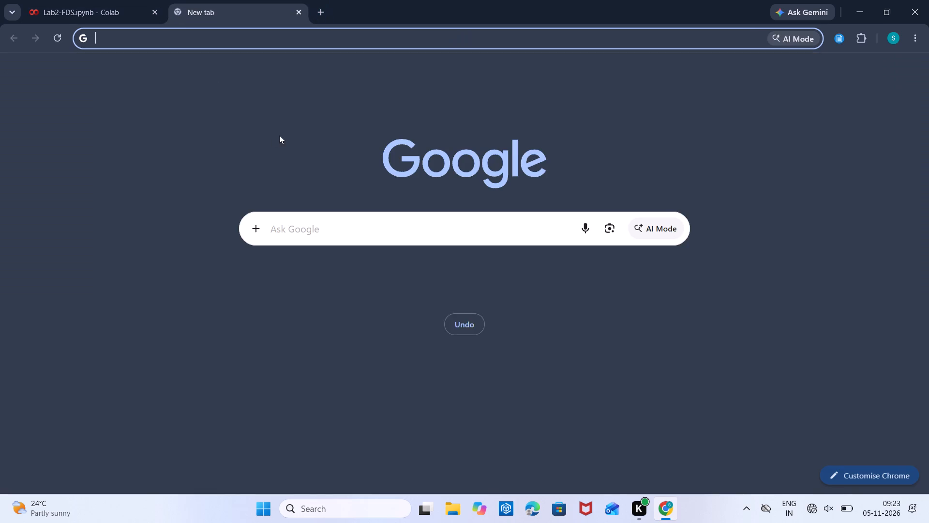
click(94, 0)
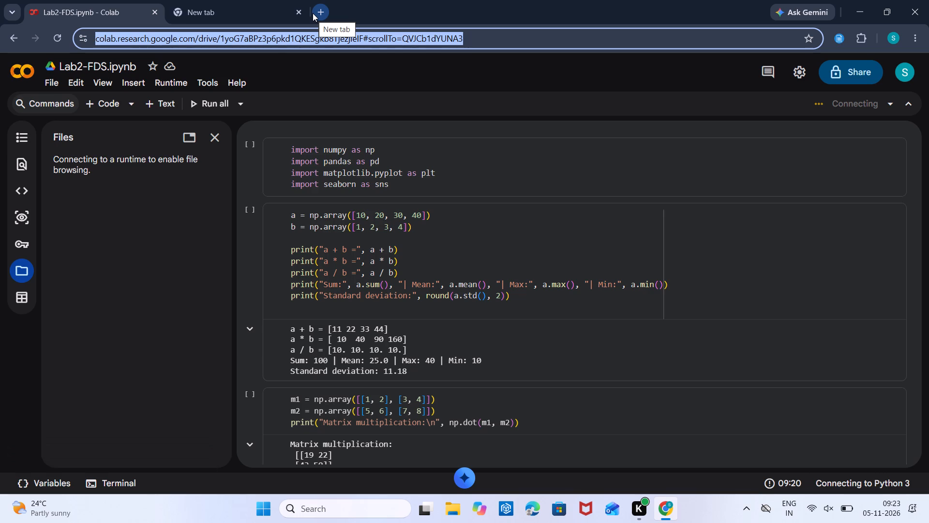
click(256, 3)
click(339, 224)
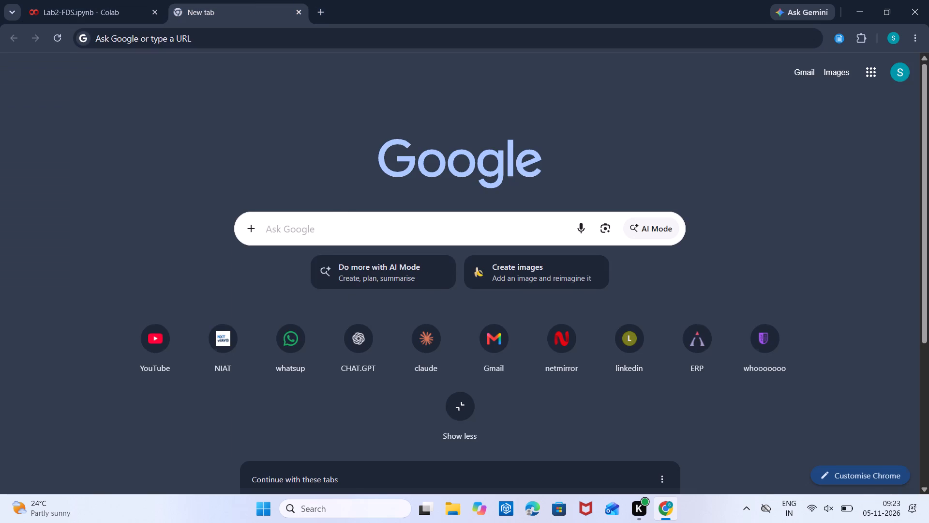
text(i love)
key(space)
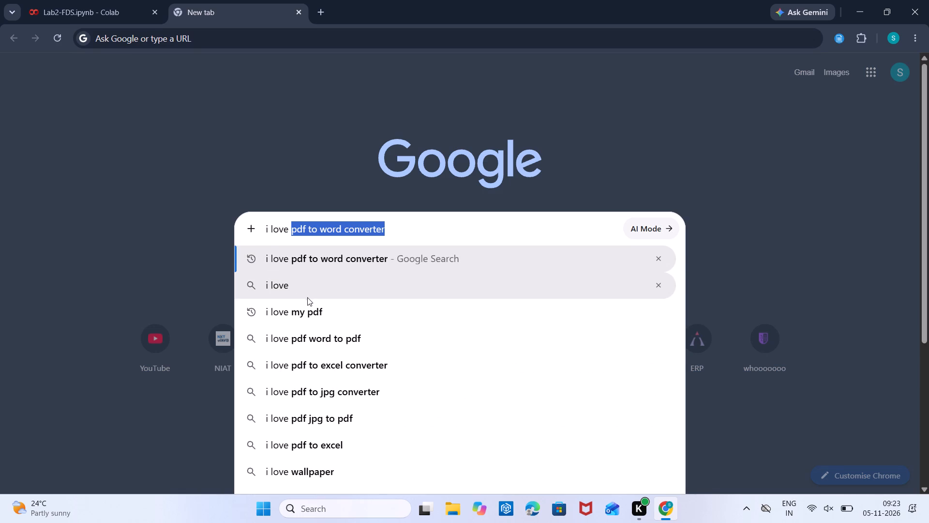
click(314, 310)
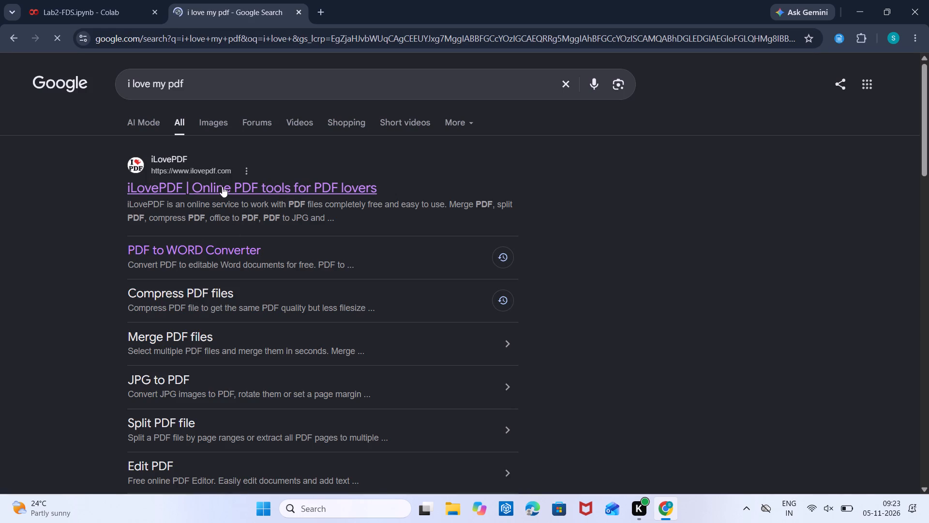
Open the iLovePDF online PDF tools homepage from the search results.
click(234, 191)
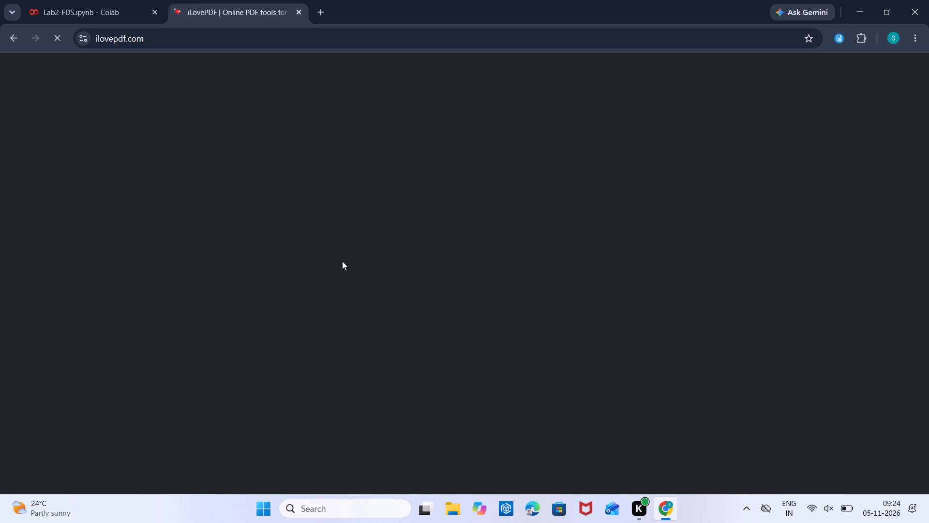
Check the computer's Wi-Fi connection in the system quick settings and return to the iLovePDF page.
click(810, 503)
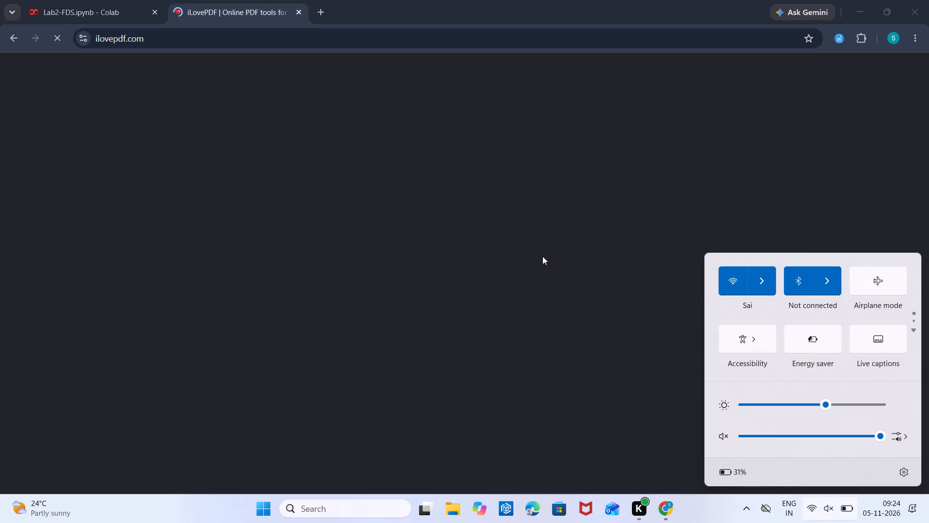
click(440, 227)
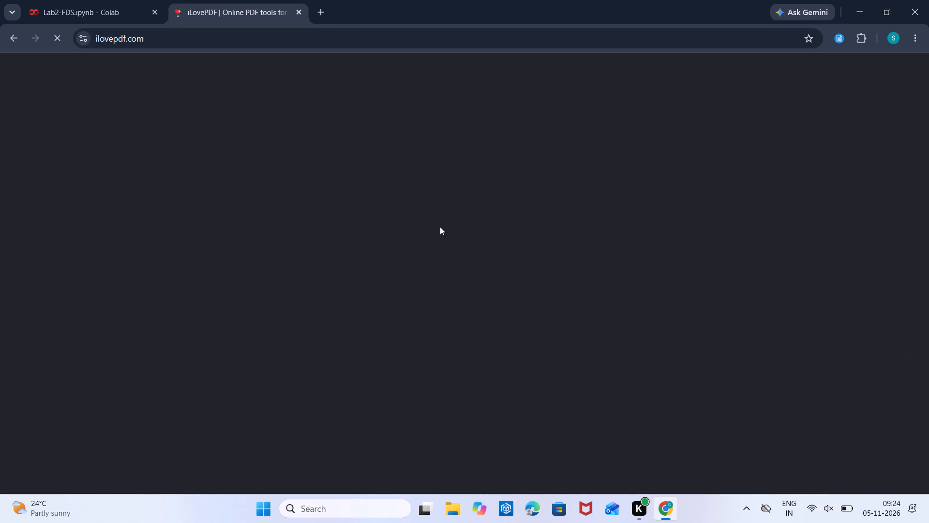
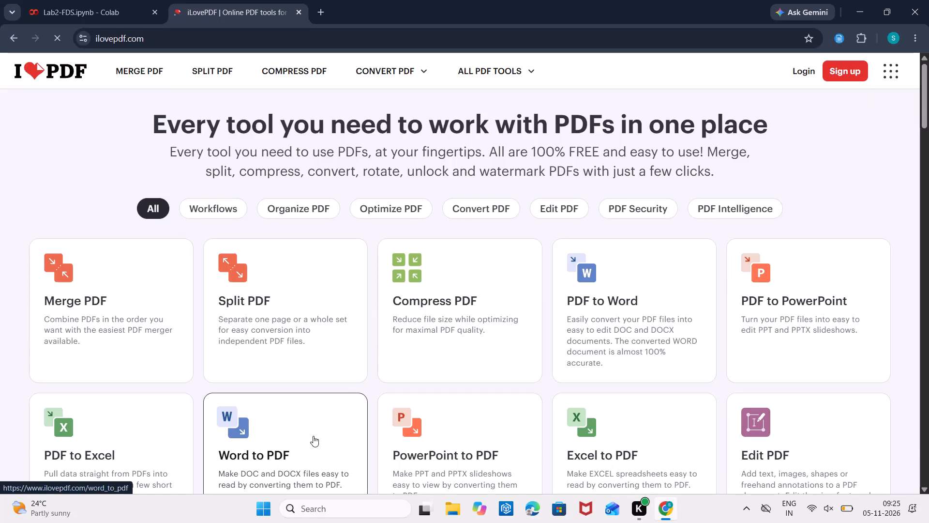
Convert FDS Lab Report 2 from the Downloads folder to PDF with iLovePDF's Word to PDF tool.
scroll(489, 354, down, 2)
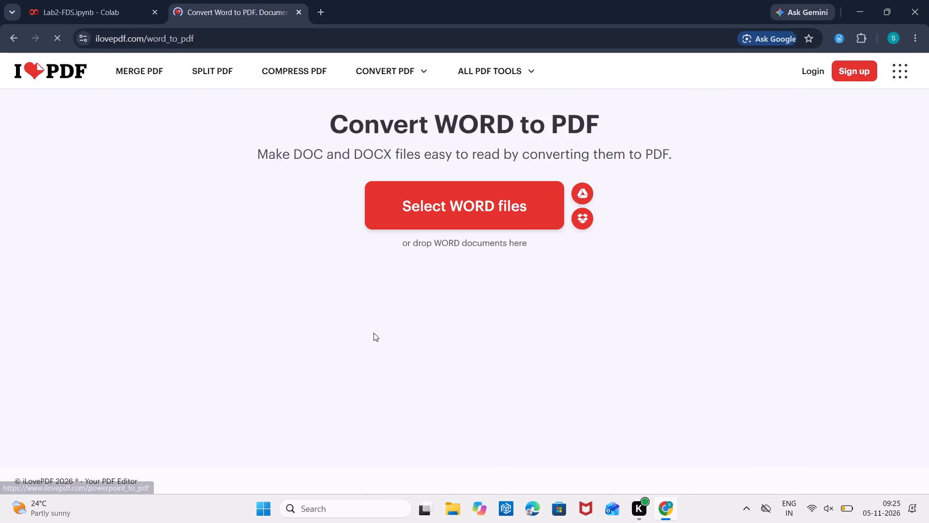
click(446, 195)
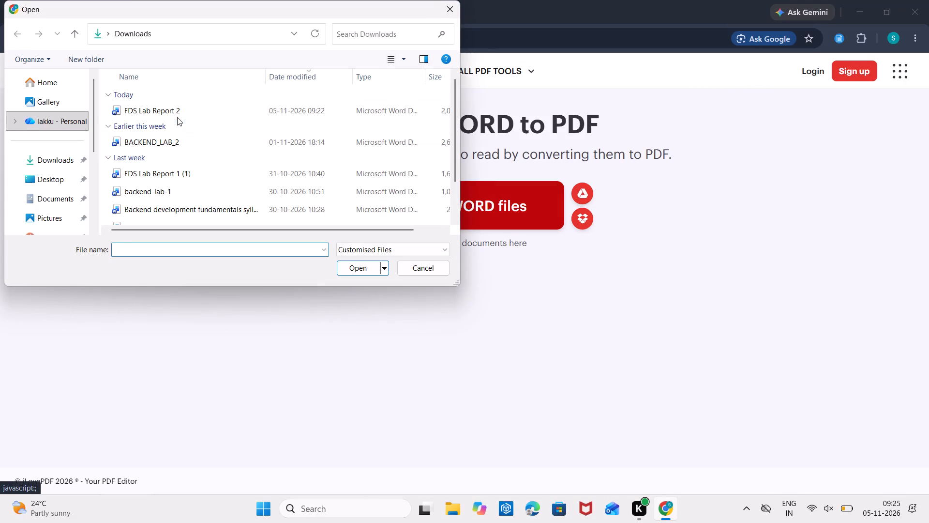
click(173, 111)
click(353, 261)
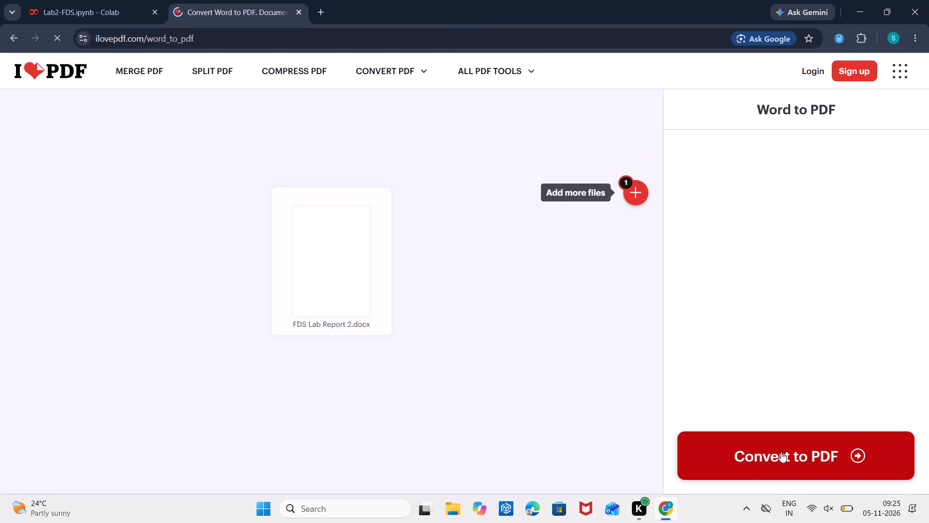
click(781, 452)
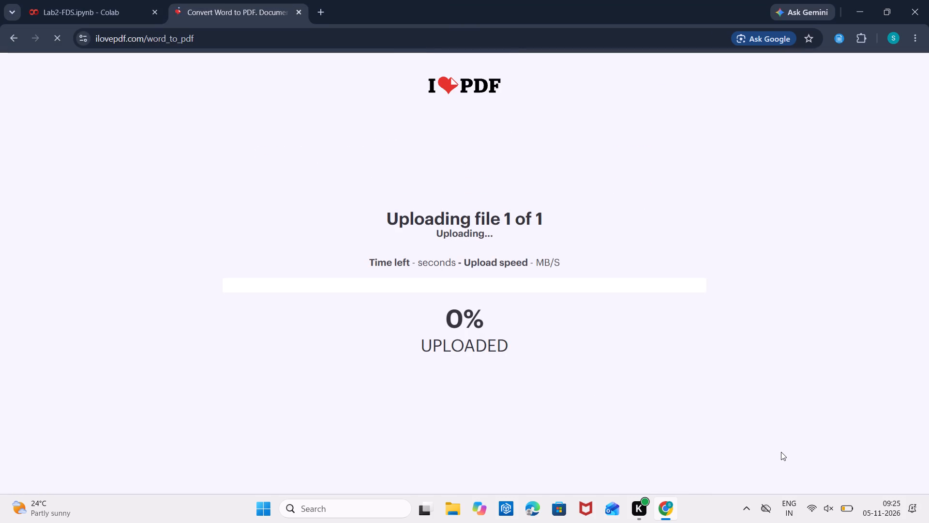
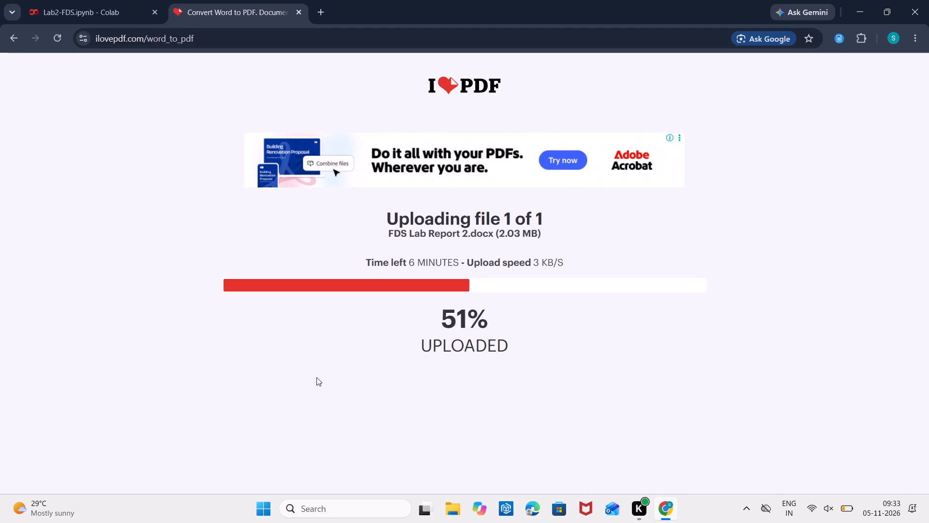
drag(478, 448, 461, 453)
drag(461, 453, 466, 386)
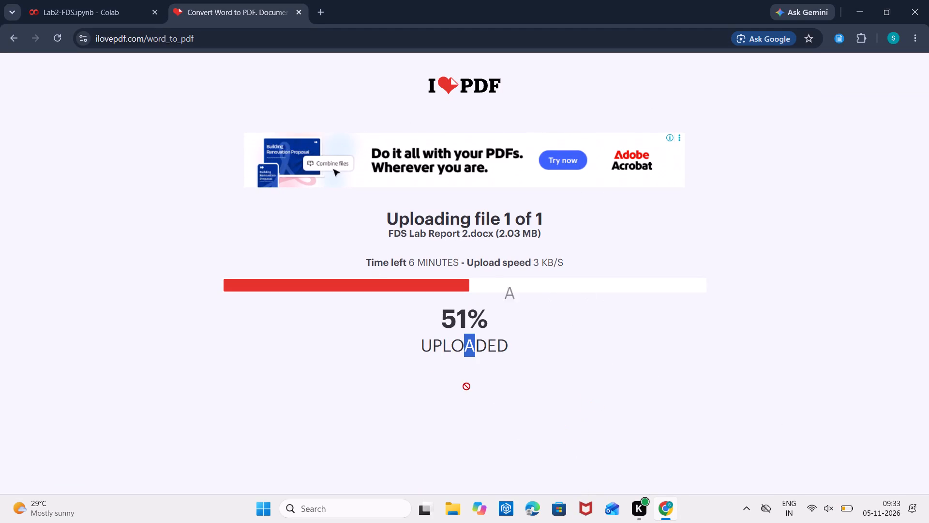
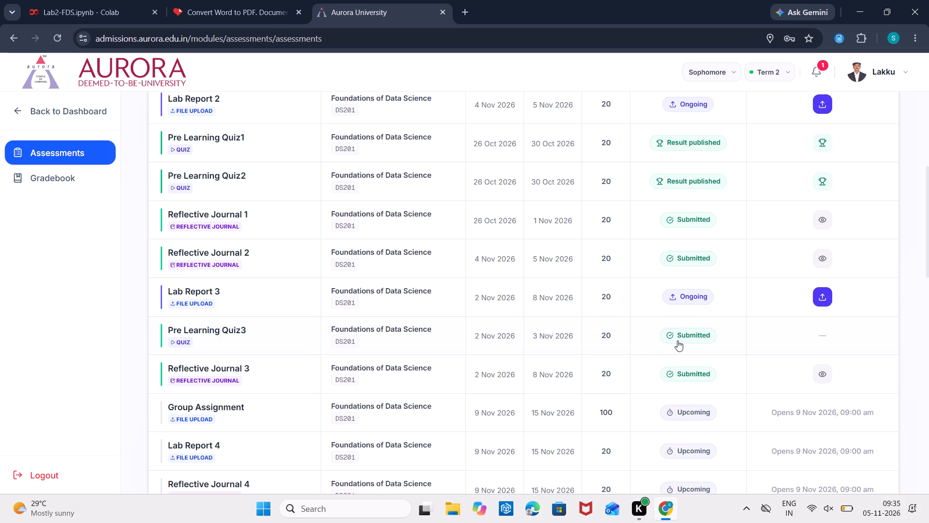
Leave the Foundations of Data Science assessments and examine the status of each assessment in Backend Development Fundamentals.
scroll(677, 340, up, 2)
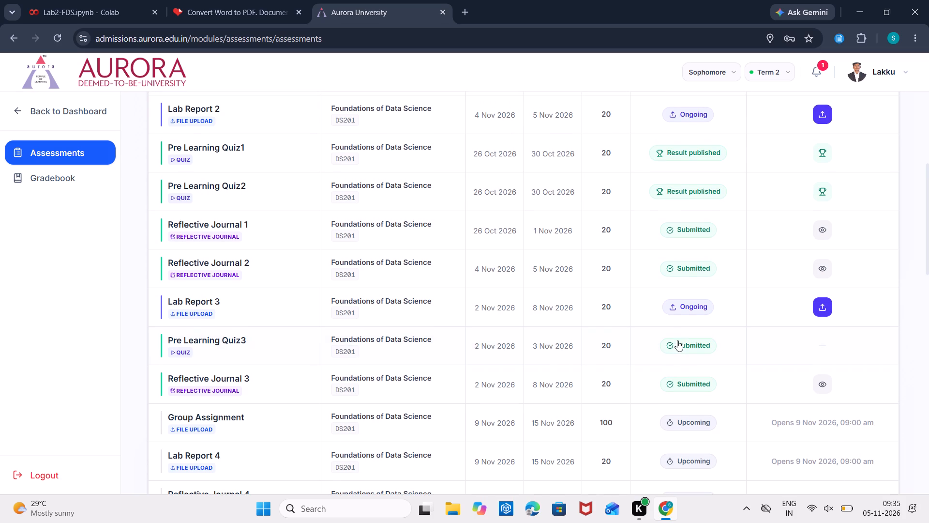
scroll(677, 340, up, 1)
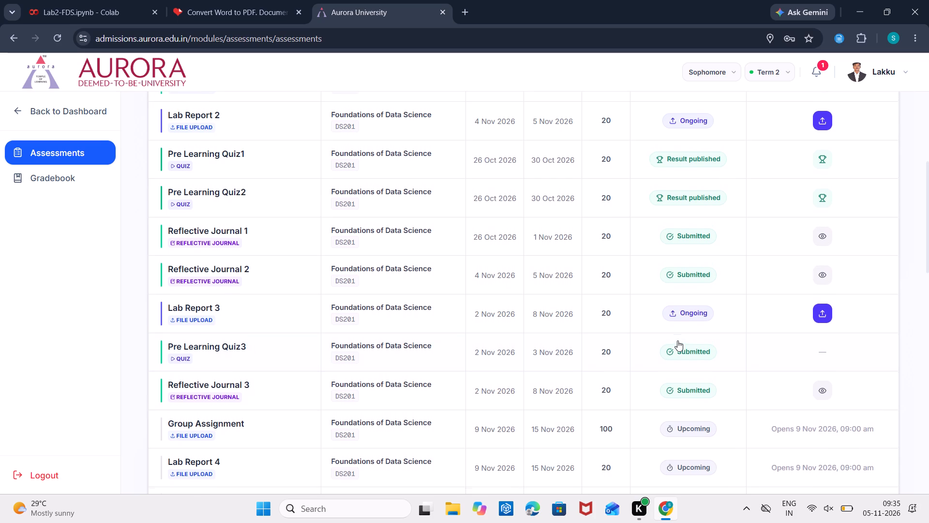
scroll(677, 340, up, 2)
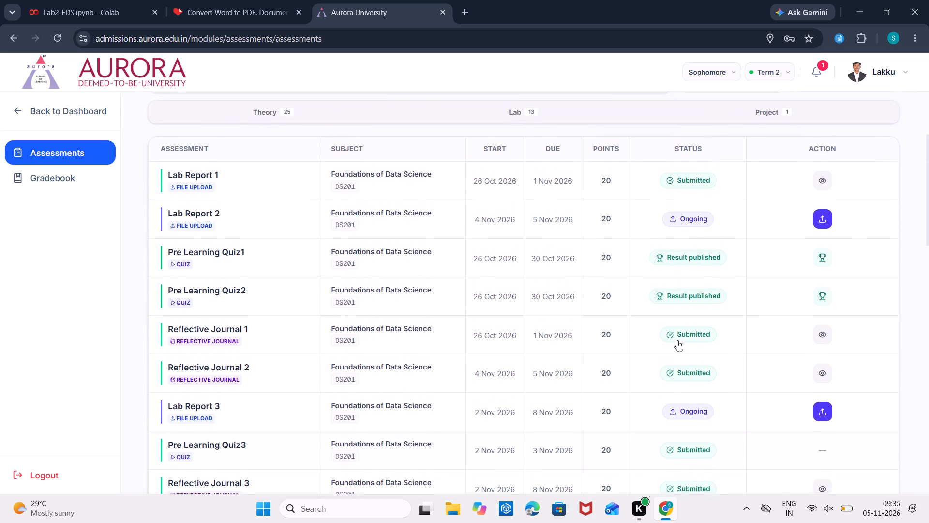
scroll(677, 340, up, 1)
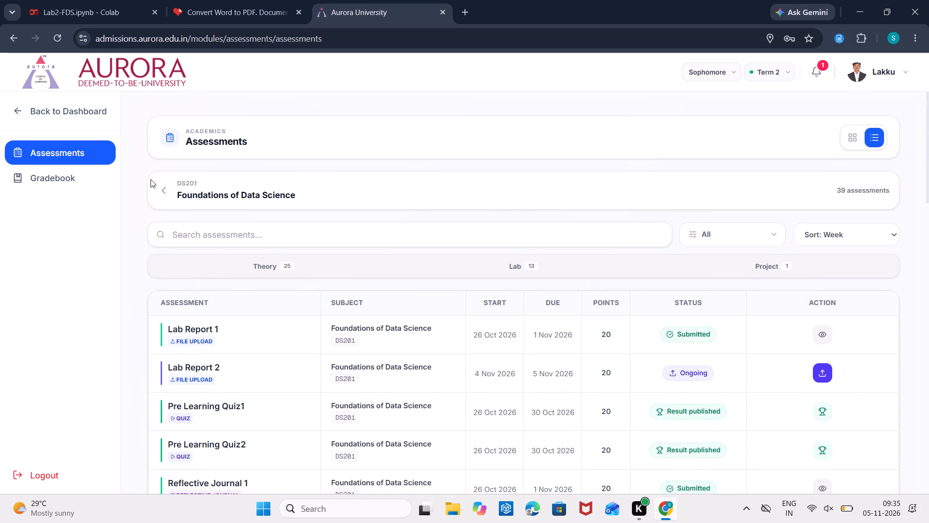
click(168, 183)
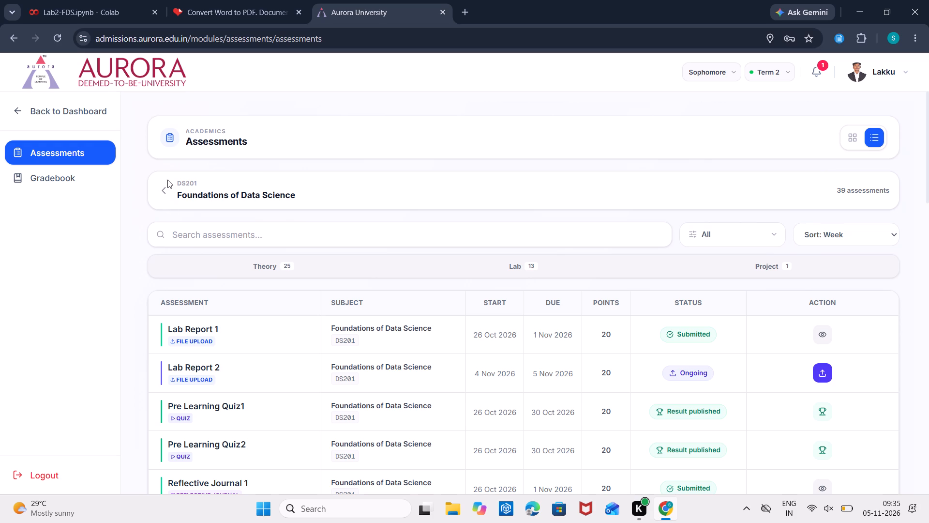
click(167, 187)
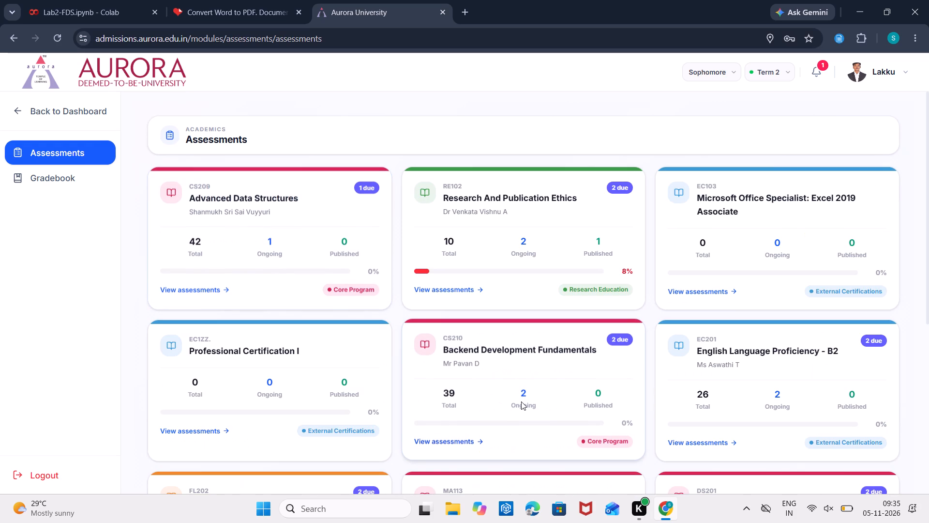
click(521, 401)
scroll(492, 361, down, 2)
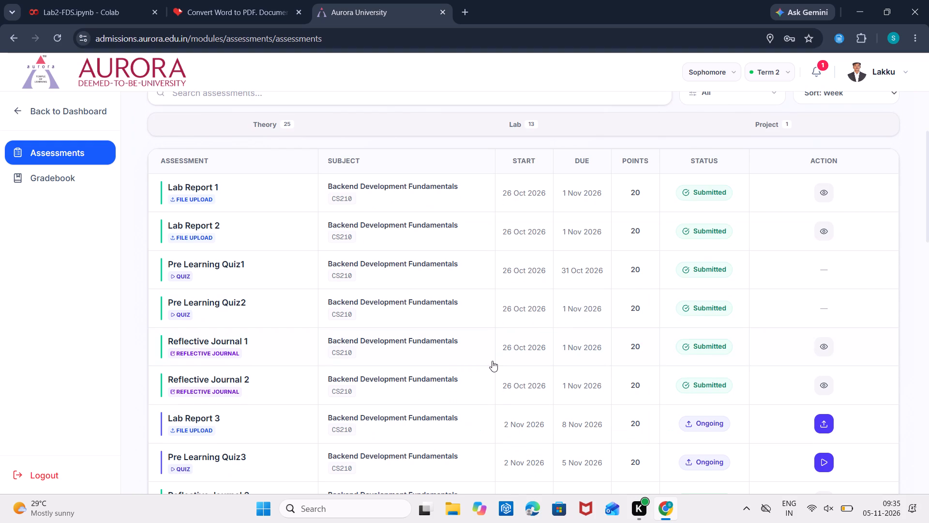
scroll(492, 361, down, 2)
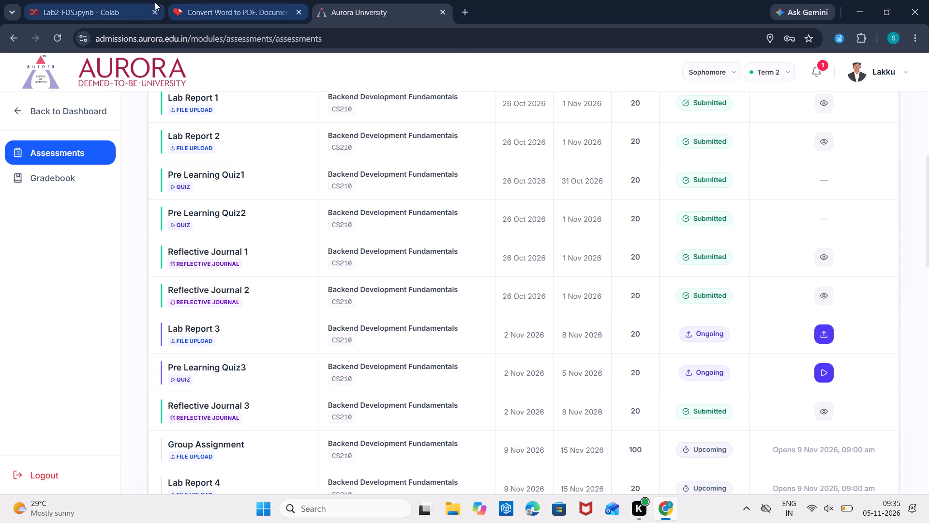
Return to the iLovePDF Word-to-PDF page and check the upload progress of FDS Lab Report 2.docx.
click(197, 0)
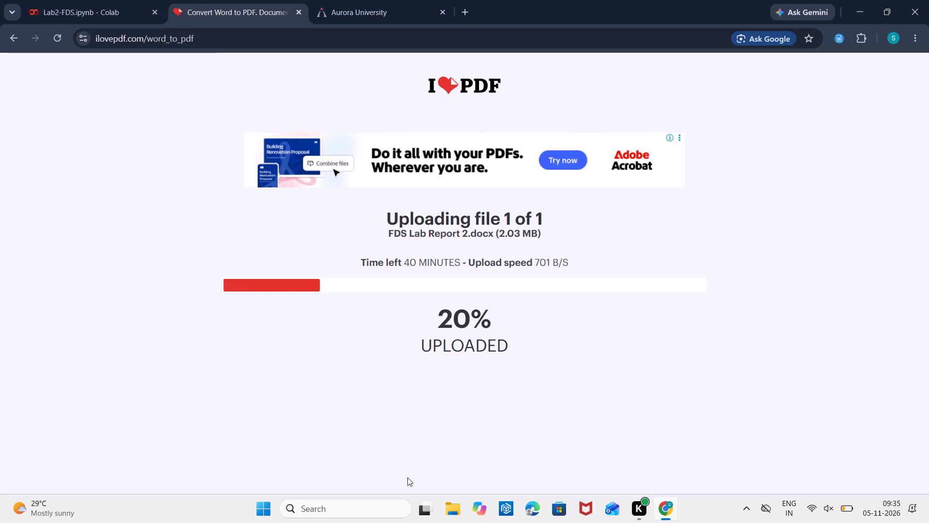
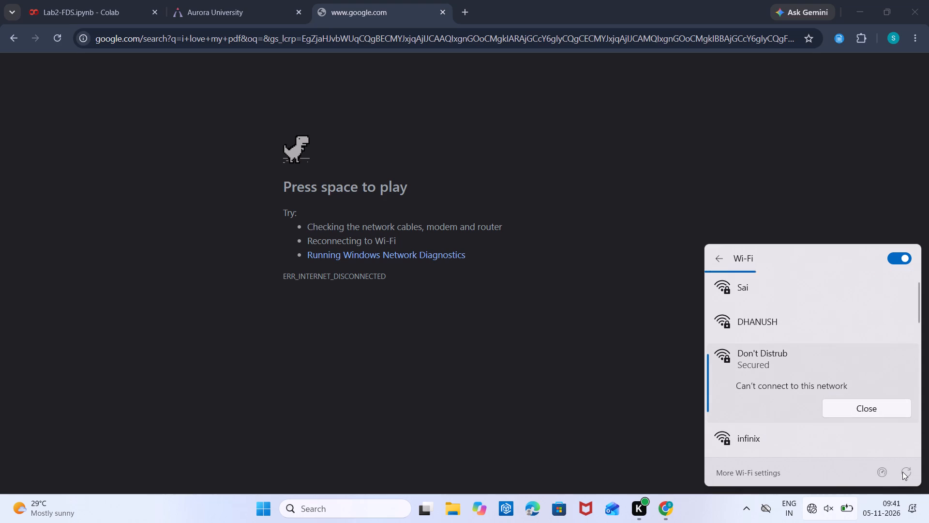
Expand the Sai network's entry in the Wi-Fi list to check its connection status.
scroll(827, 293, up, 2)
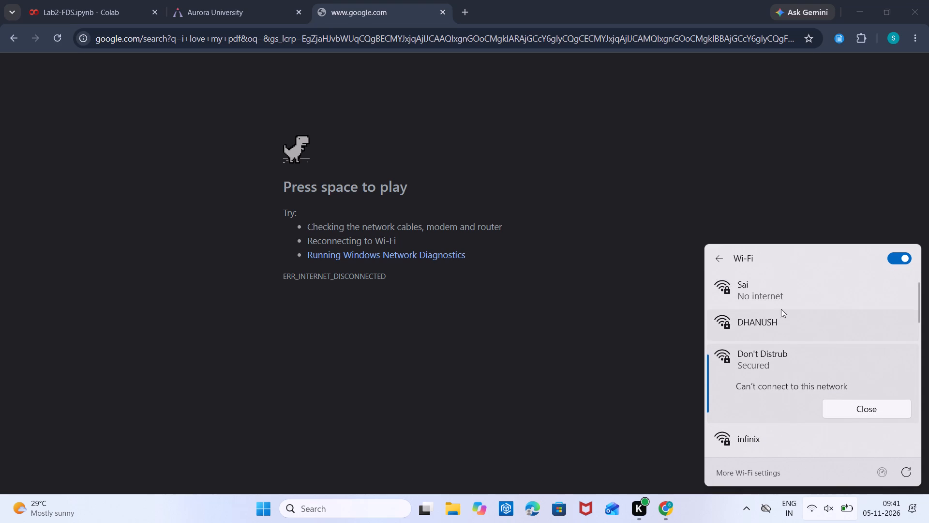
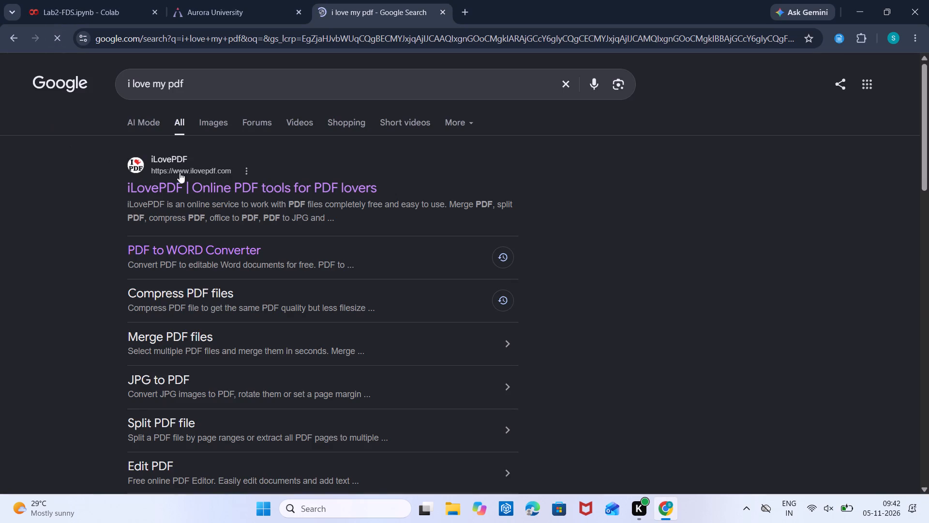
Open iLovePDF's Word to PDF tool from the Google results and start choosing a Word file from the Downloads folder.
click(194, 187)
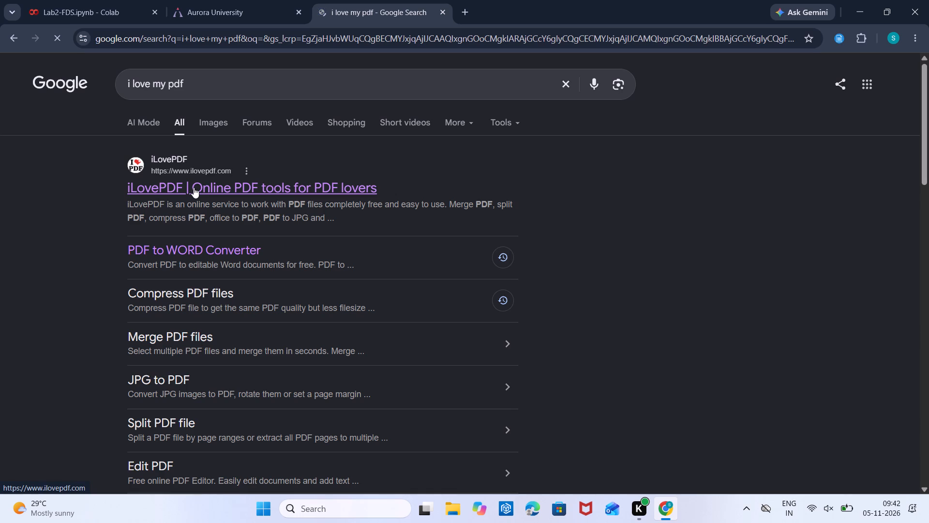
click(262, 491)
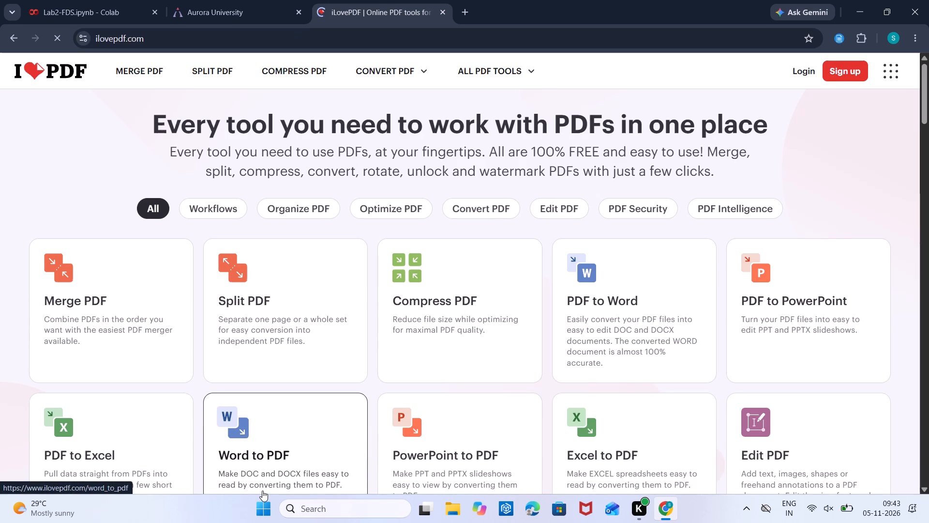
click(454, 224)
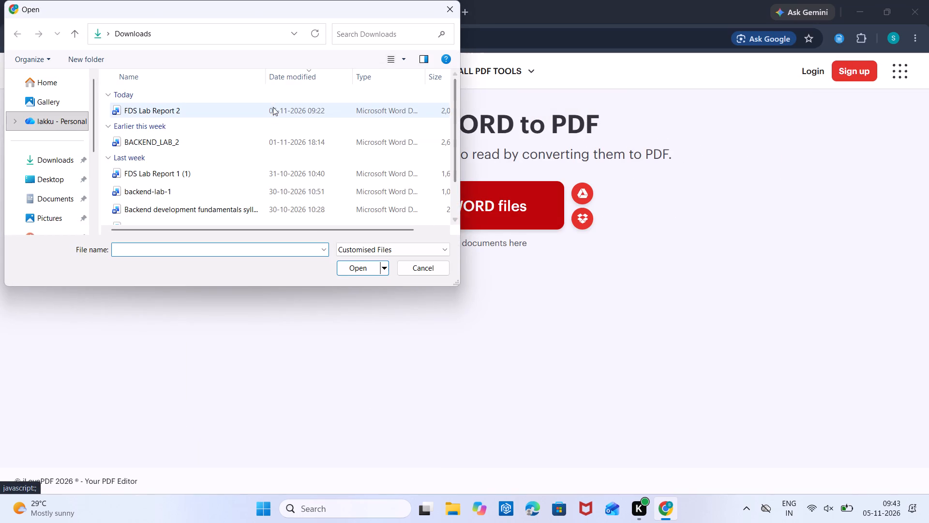
Load FDS Lab Report 2 from the Downloads folder into the Word-to-PDF converter and start its conversion to PDF.
click(273, 113)
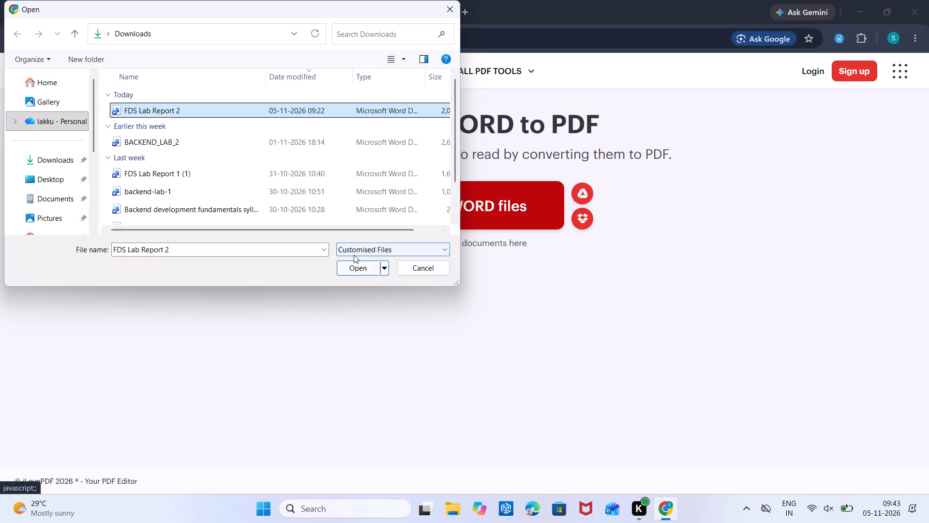
click(354, 271)
click(760, 459)
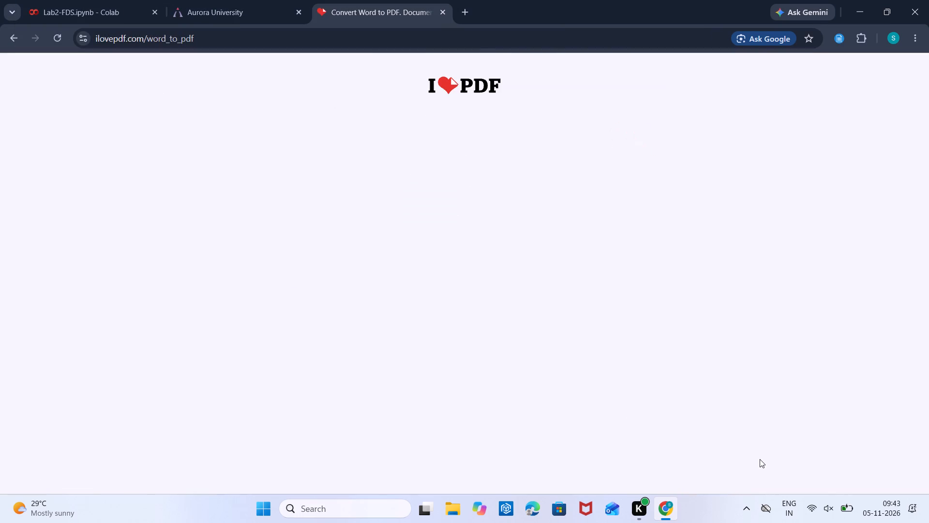
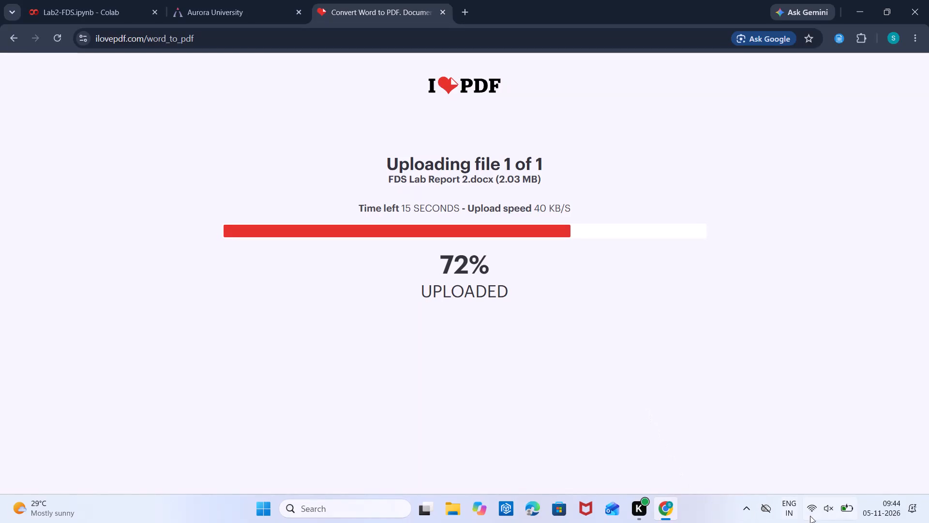
Examine the Wi-Fi connection status and the available networks, and rescan the network list.
click(813, 509)
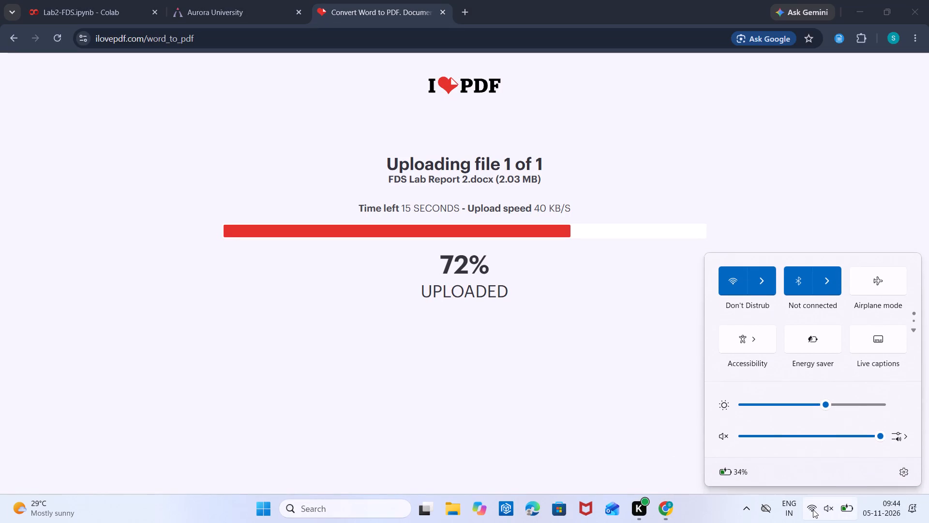
click(760, 278)
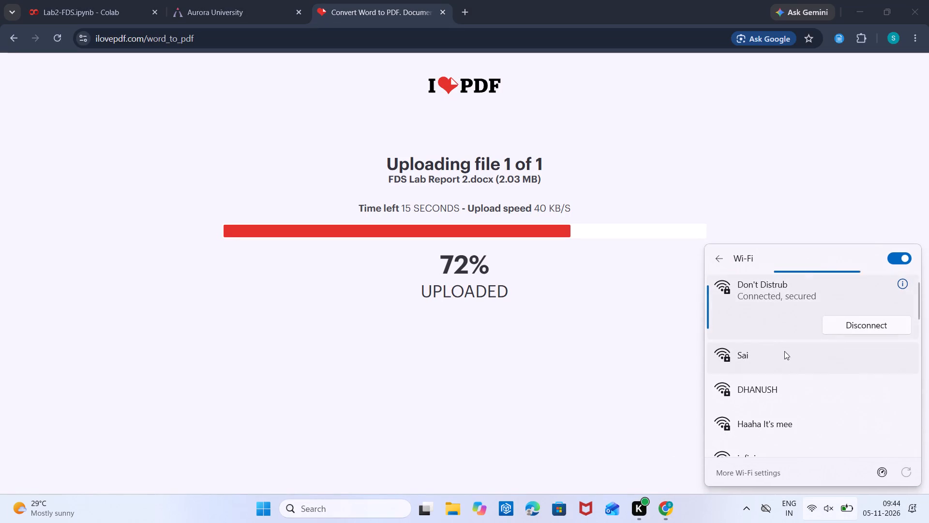
scroll(792, 391, up, 1)
scroll(850, 378, down, 2)
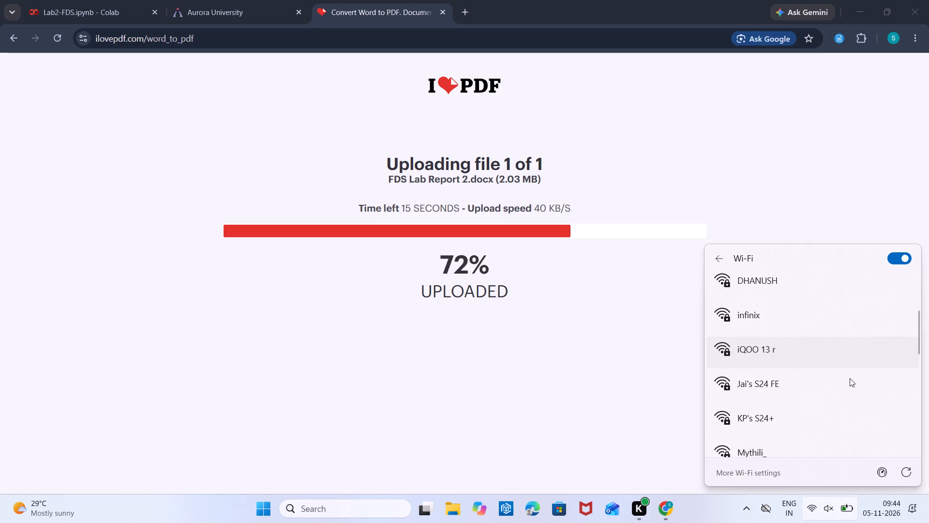
scroll(850, 378, up, 4)
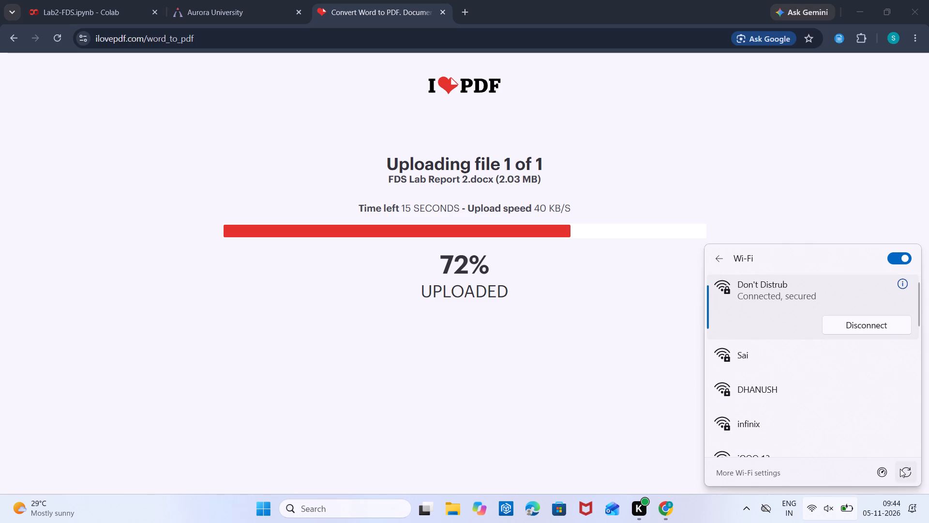
click(900, 469)
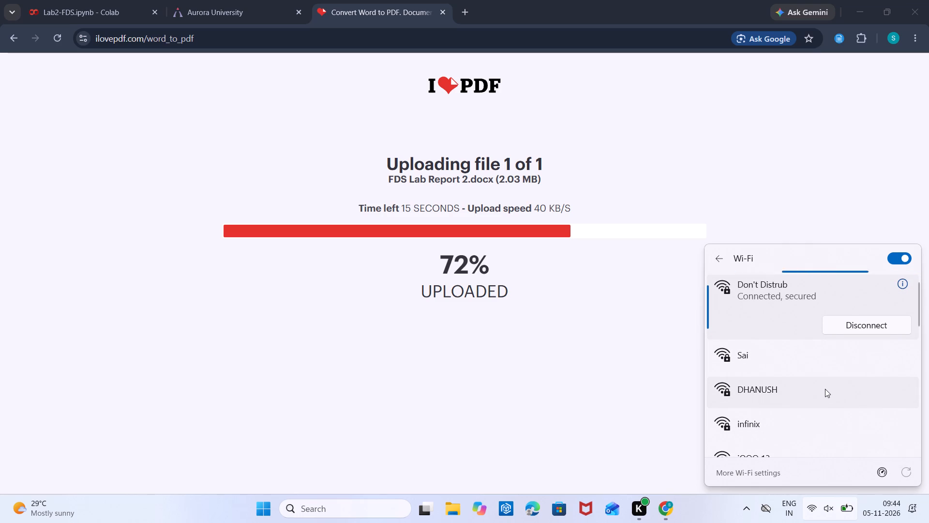
scroll(825, 389, up, 4)
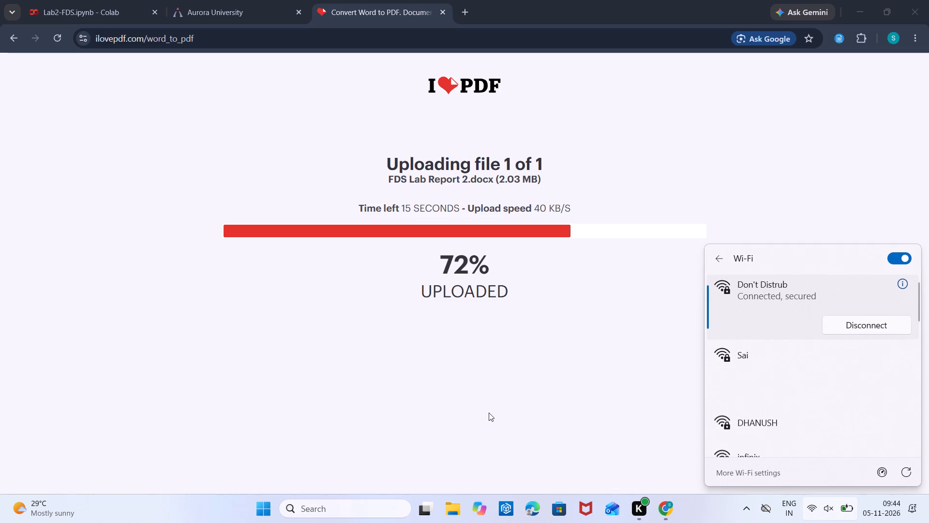
click(634, 336)
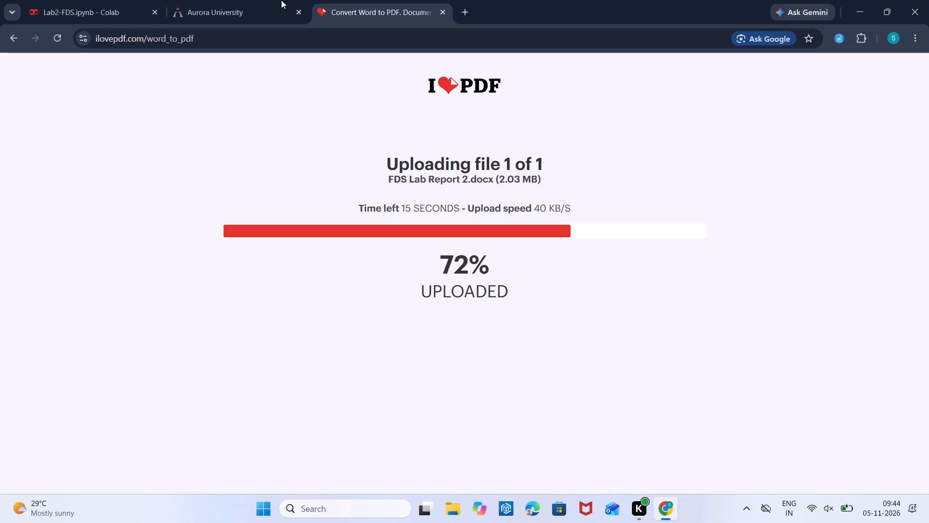
Return to the Aurora University page, leave the Backend Development Fundamentals assessments and open the Advanced Data Structures assessments.
click(257, 0)
scroll(390, 347, up, 4)
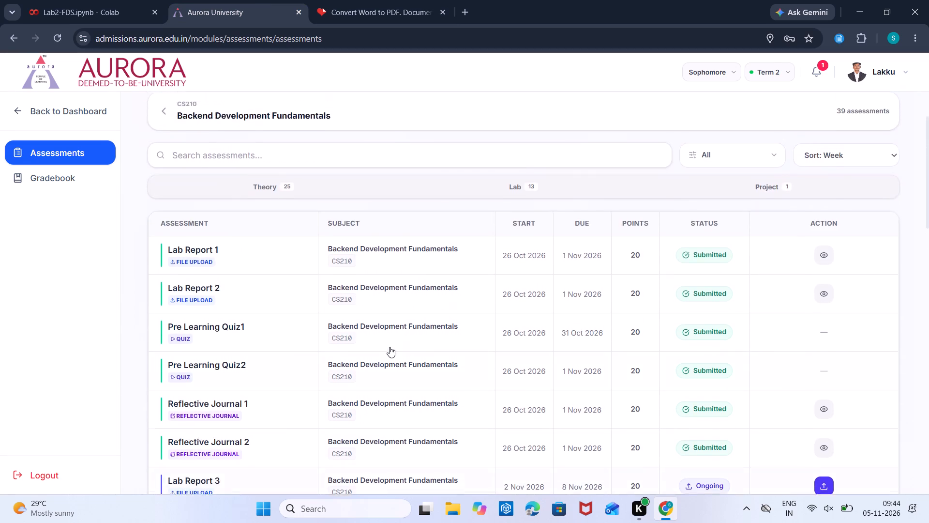
scroll(390, 347, up, 1)
click(157, 192)
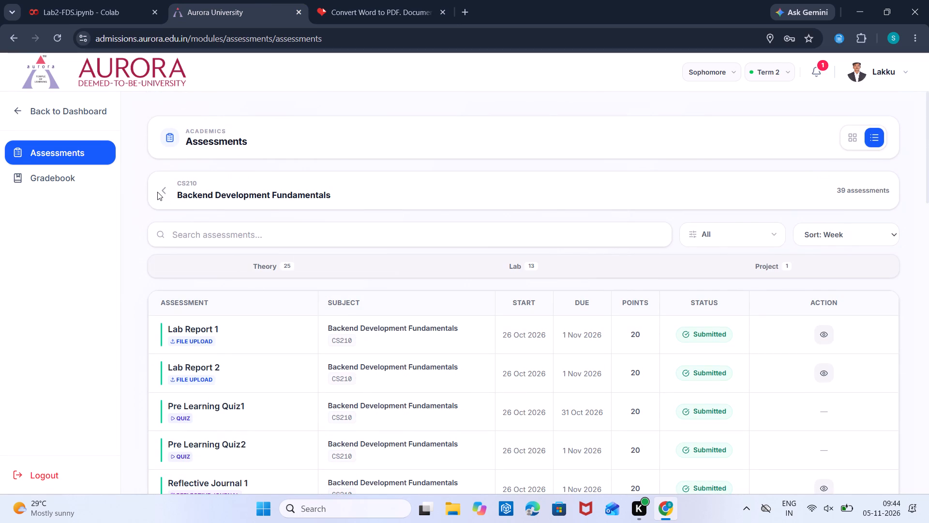
click(159, 192)
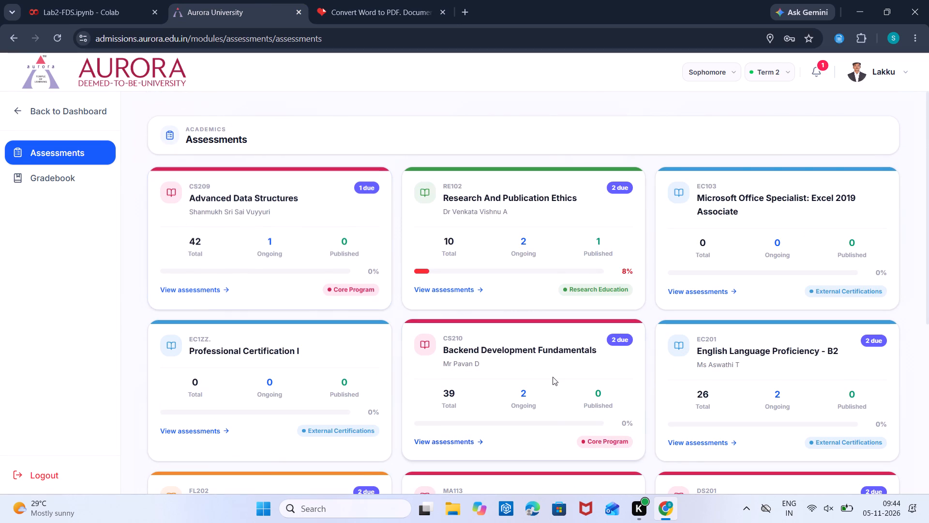
click(260, 218)
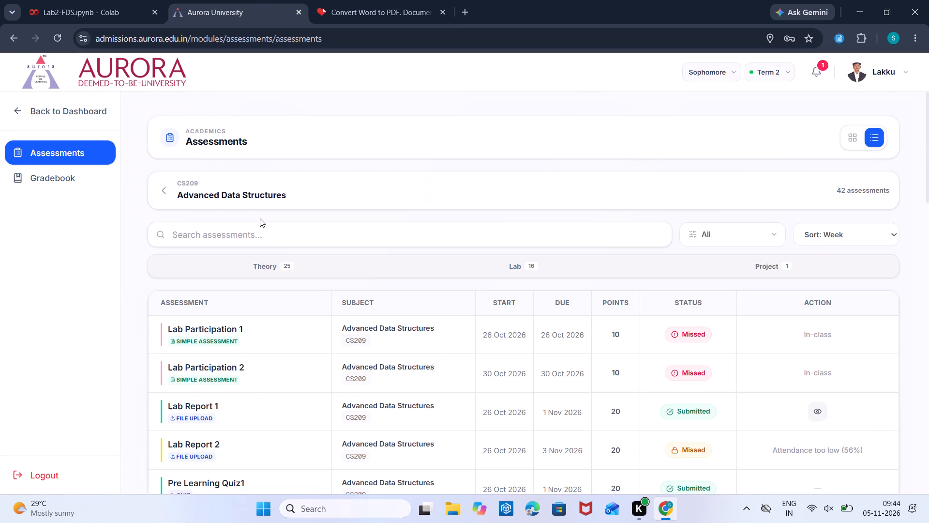
Examine the statuses and due dates of the Advanced Data Structures assessments, then return to the overview of all courses.
scroll(470, 396, down, 2)
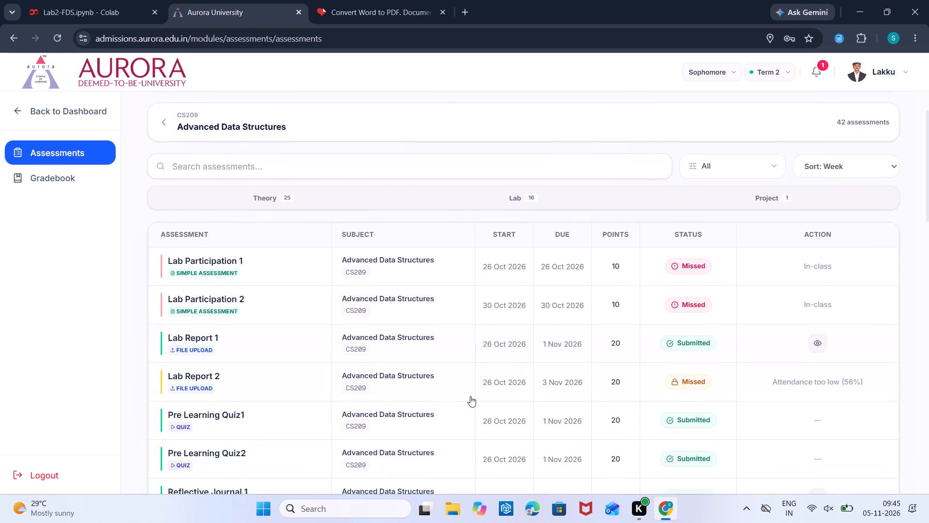
scroll(470, 396, down, 3)
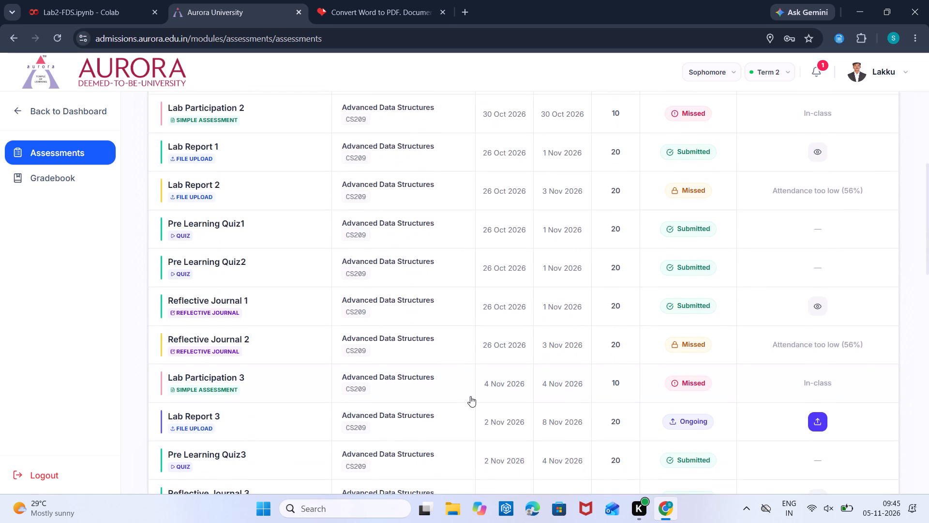
scroll(470, 396, down, 2)
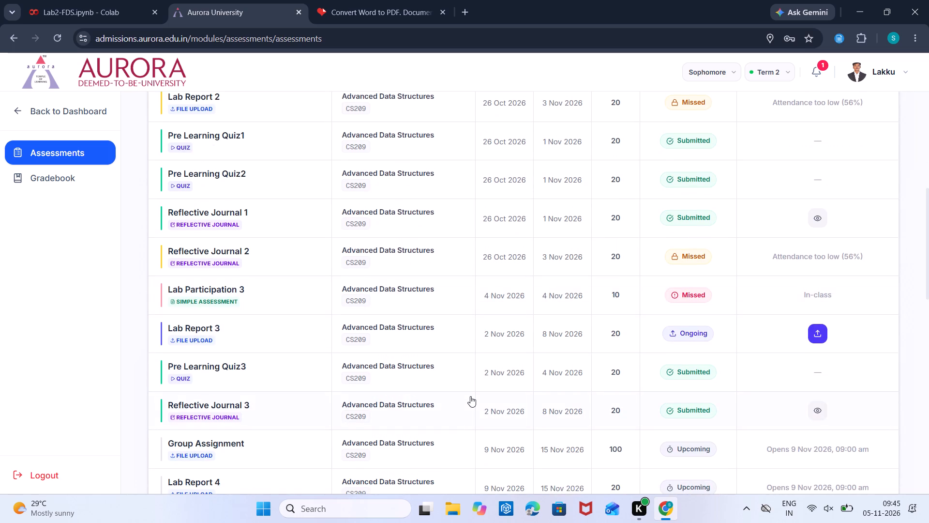
scroll(470, 396, up, 3)
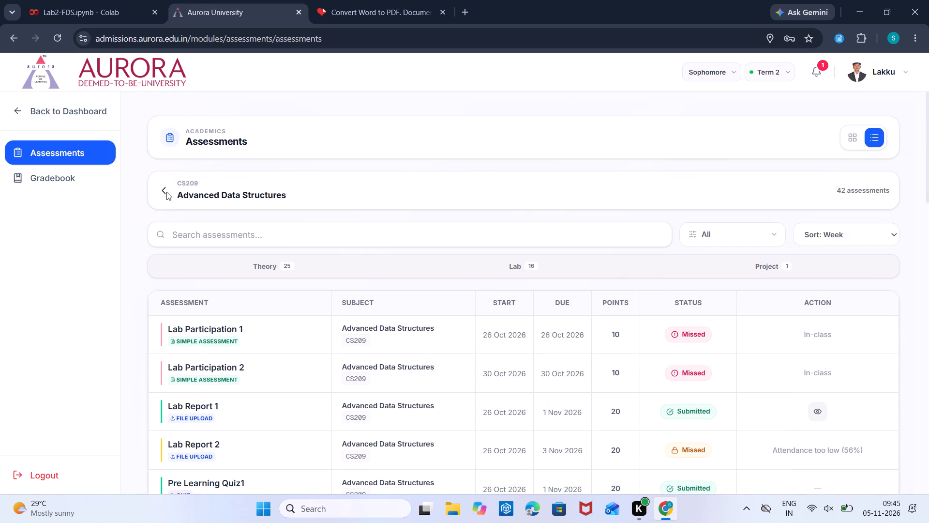
click(166, 192)
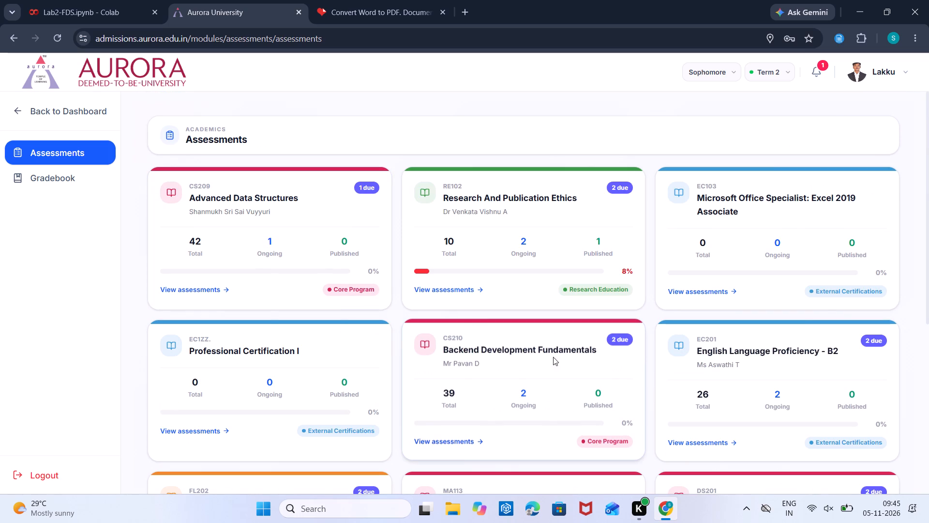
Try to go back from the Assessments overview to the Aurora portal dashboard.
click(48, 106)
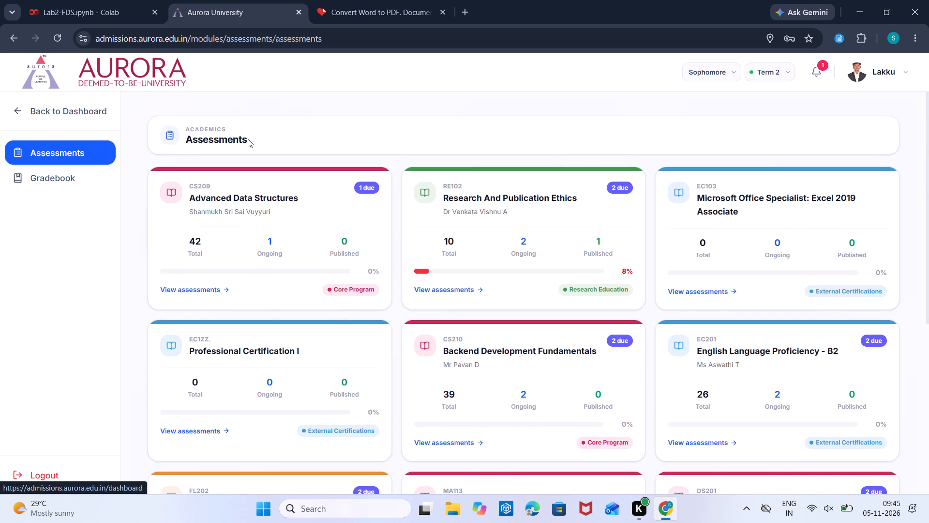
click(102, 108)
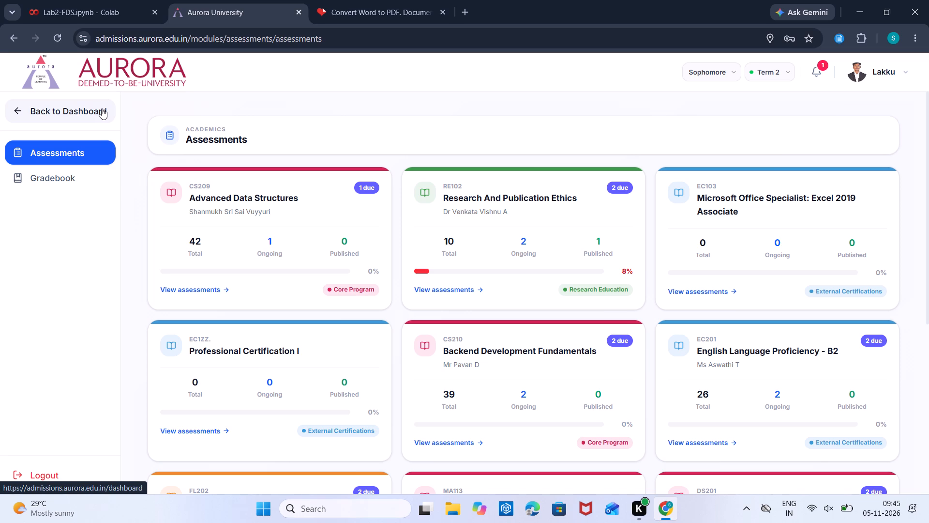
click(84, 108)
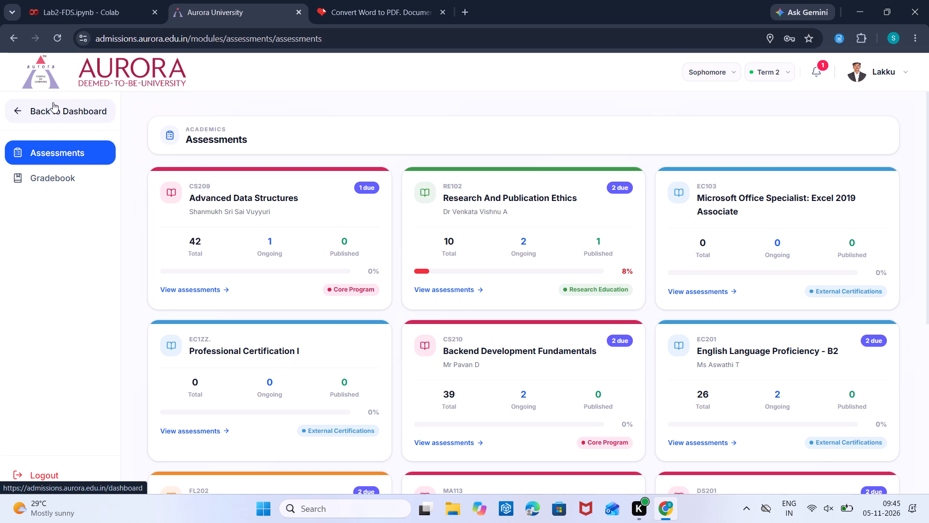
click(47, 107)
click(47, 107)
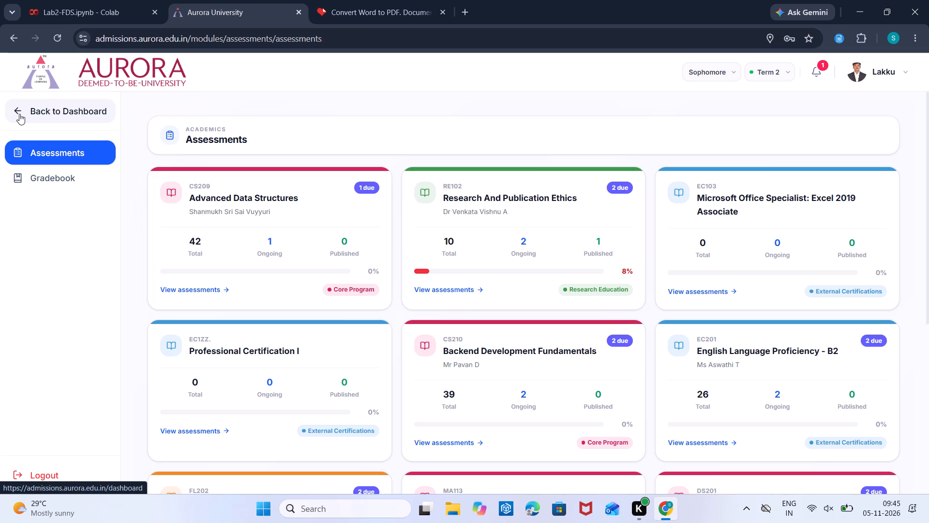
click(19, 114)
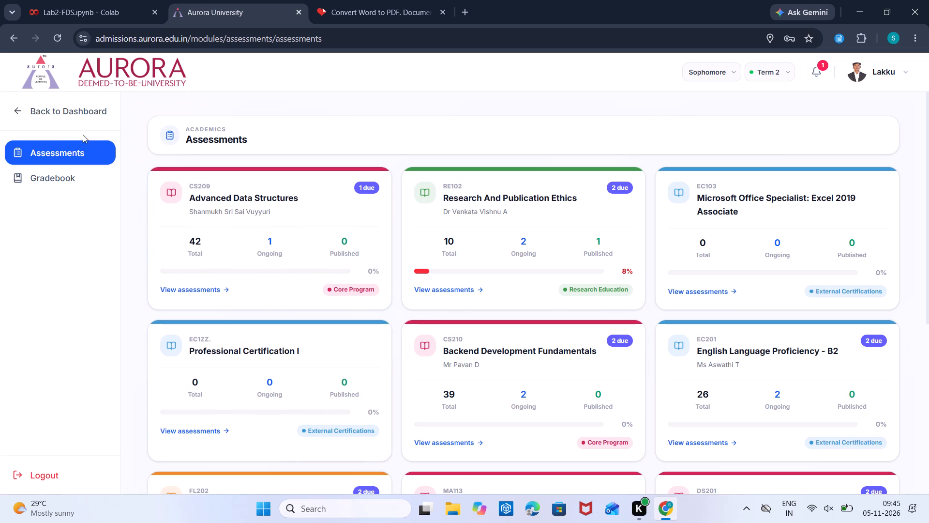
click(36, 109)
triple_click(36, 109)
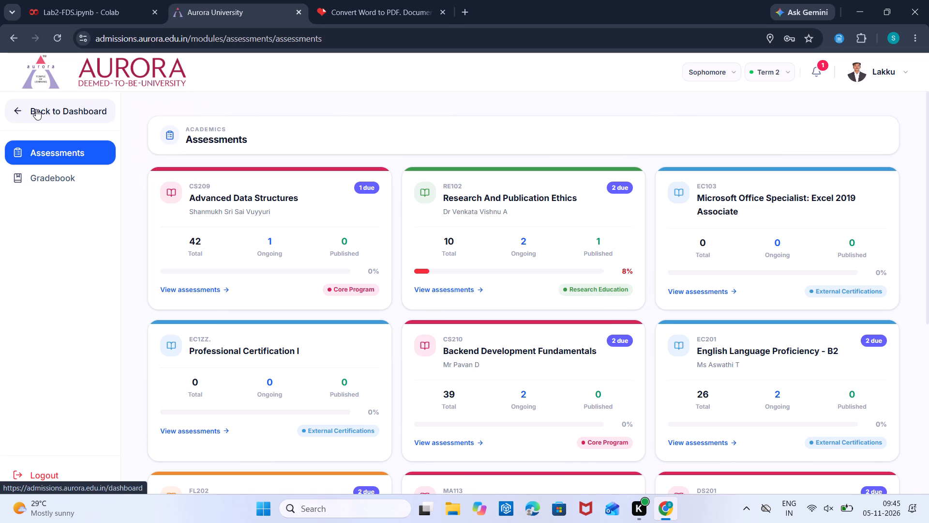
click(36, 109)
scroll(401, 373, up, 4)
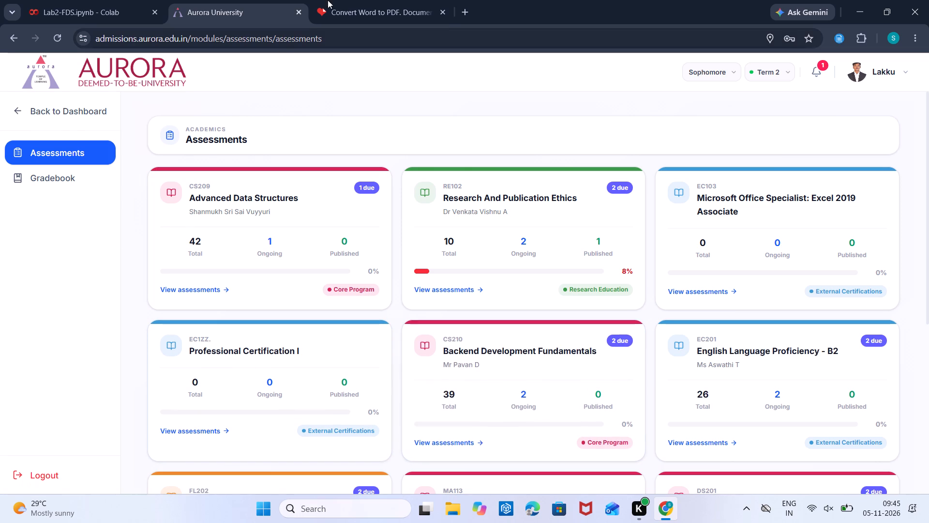
Switch to the iLovePDF page and download the converted PDF of FDS Lab Report 2.
click(372, 0)
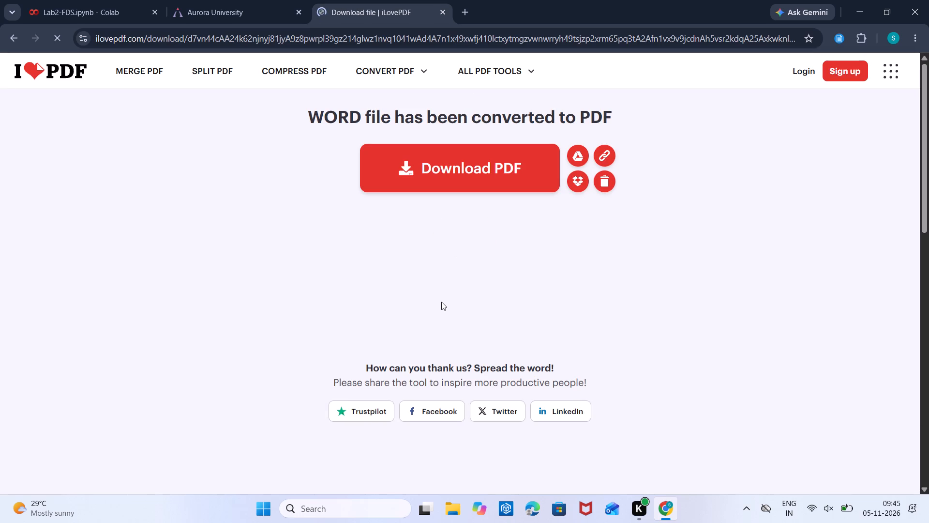
click(434, 170)
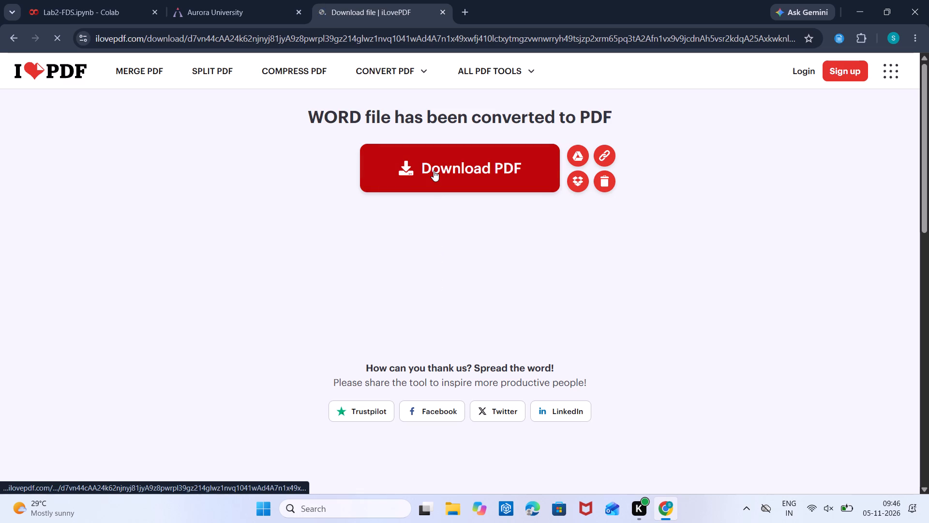
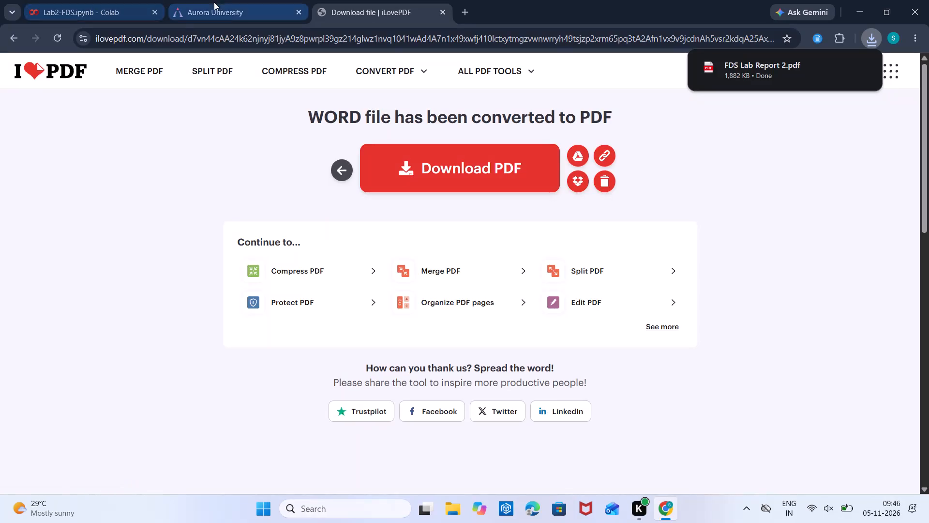
Switch to the Aurora University portal and open the Assessments section from the dashboard.
click(224, 5)
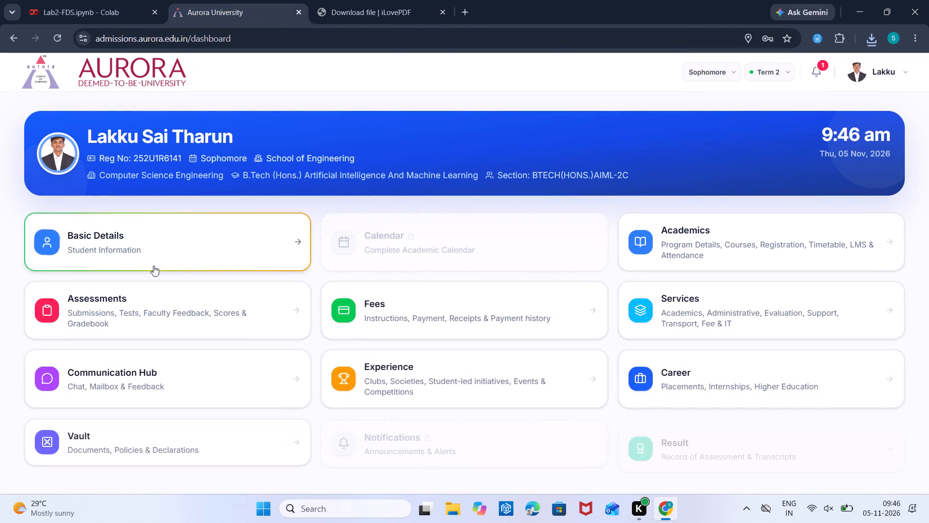
click(168, 296)
View the assessment list of Backend Development Fundamentals, then return to the overview of all courses.
scroll(576, 412, down, 2)
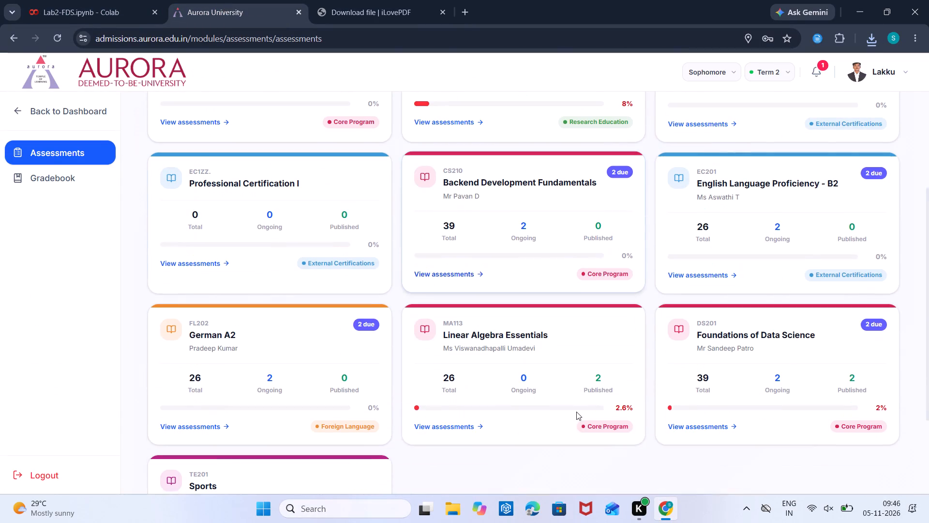
click(498, 186)
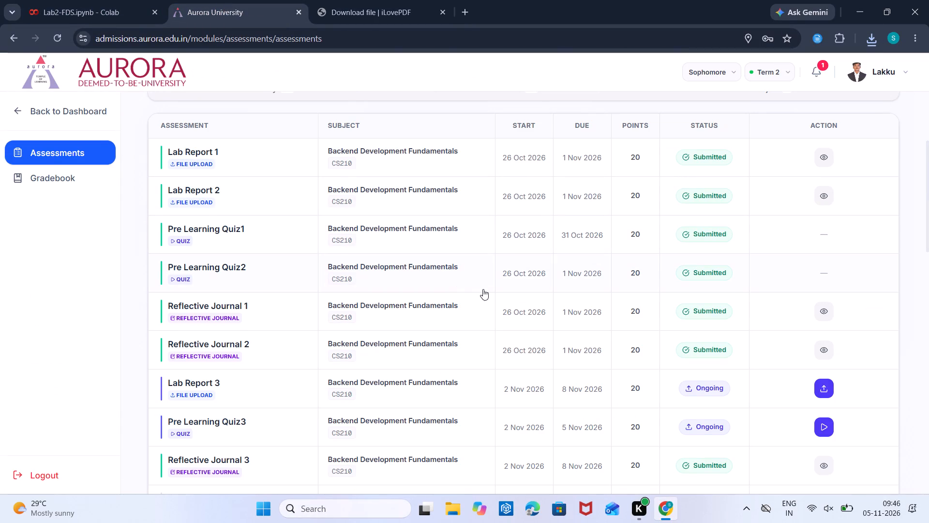
scroll(483, 289, up, 1)
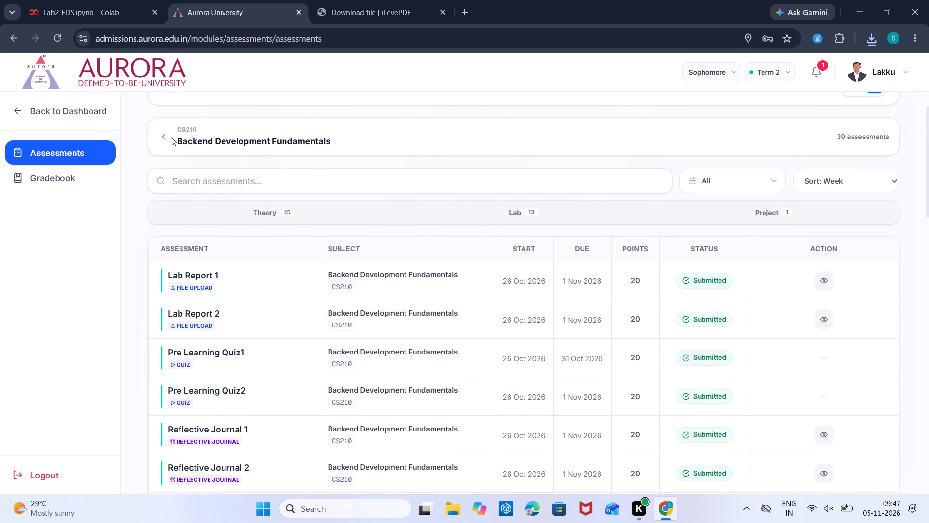
click(164, 137)
Open the assessment list of the Foundations of Data Science course.
scroll(507, 386, down, 1)
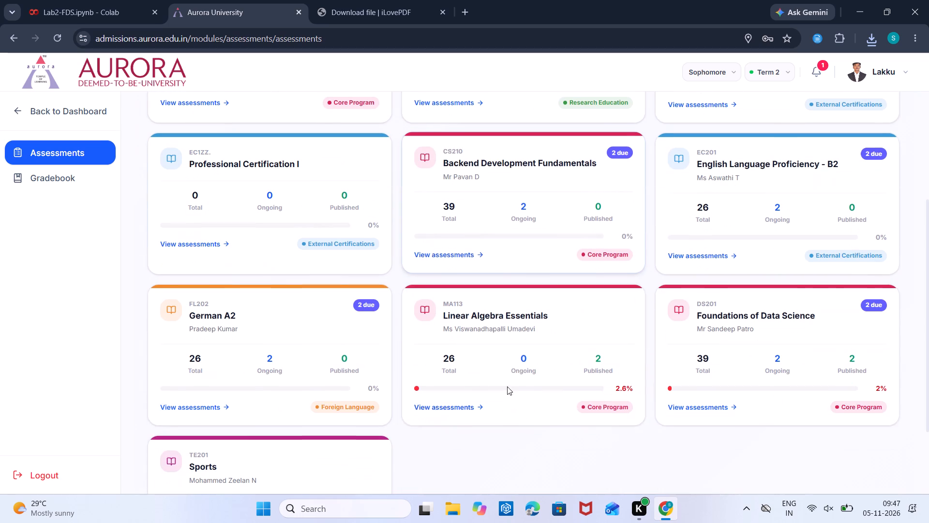
click(747, 342)
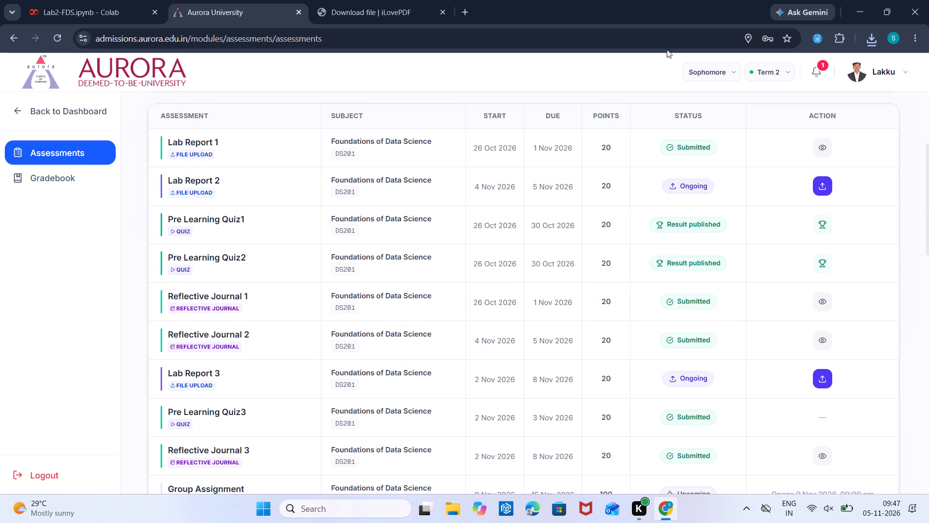
Open the downloaded FDS Lab Report 2.pdf and review its pages from the cover table to the Google Colab link at the end.
click(871, 43)
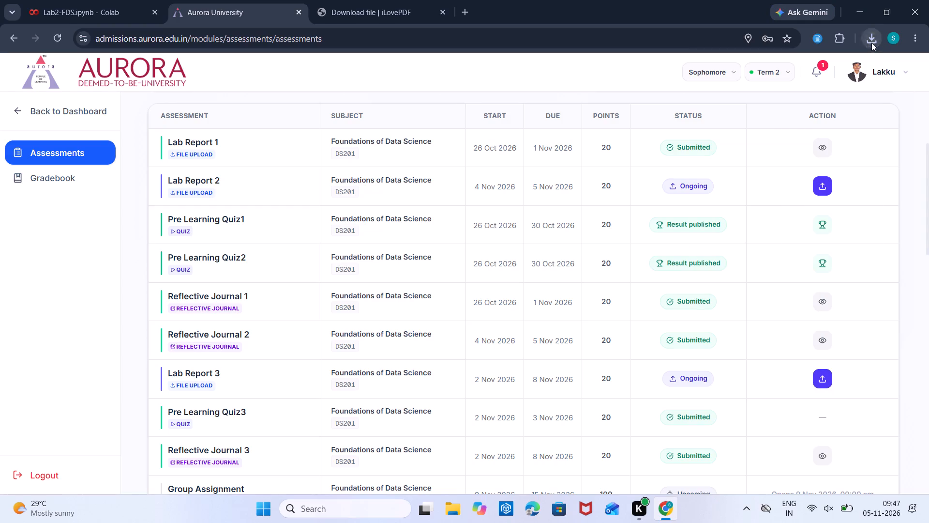
double_click(806, 96)
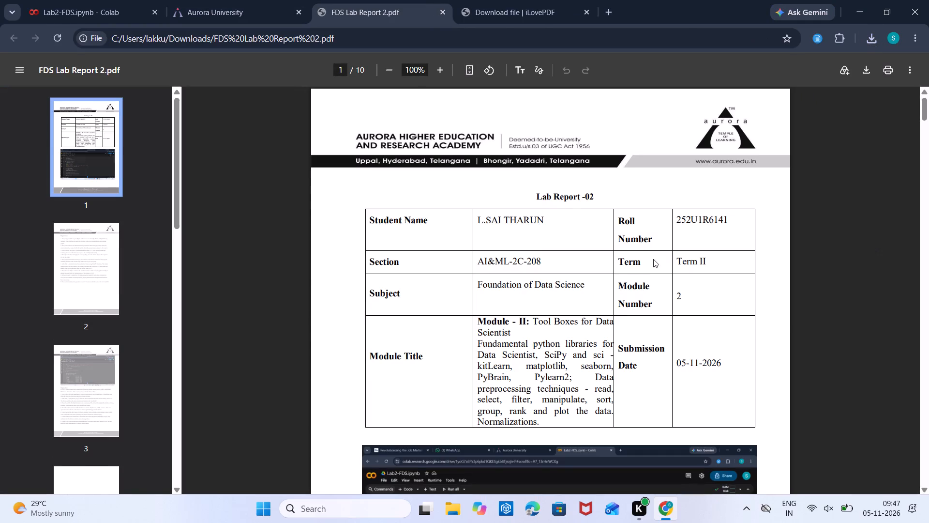
scroll(581, 343, down, 8)
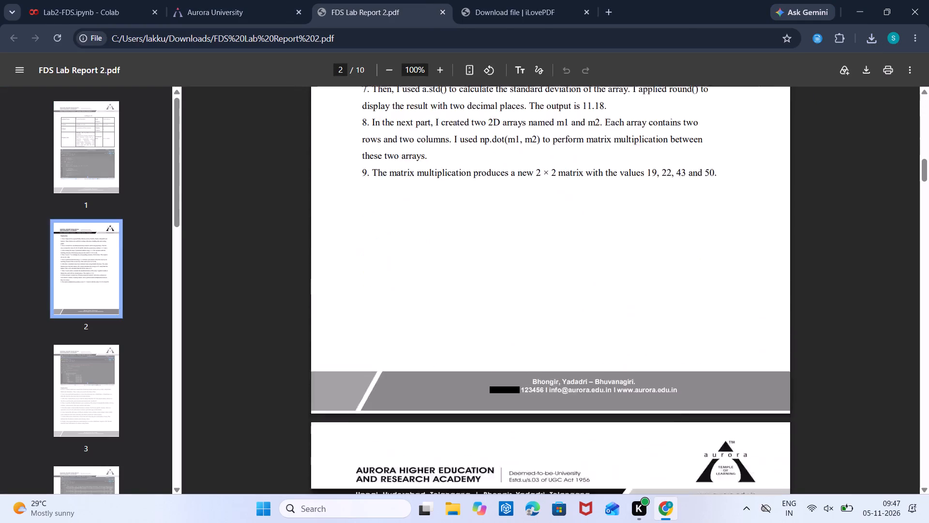
scroll(581, 343, down, 8)
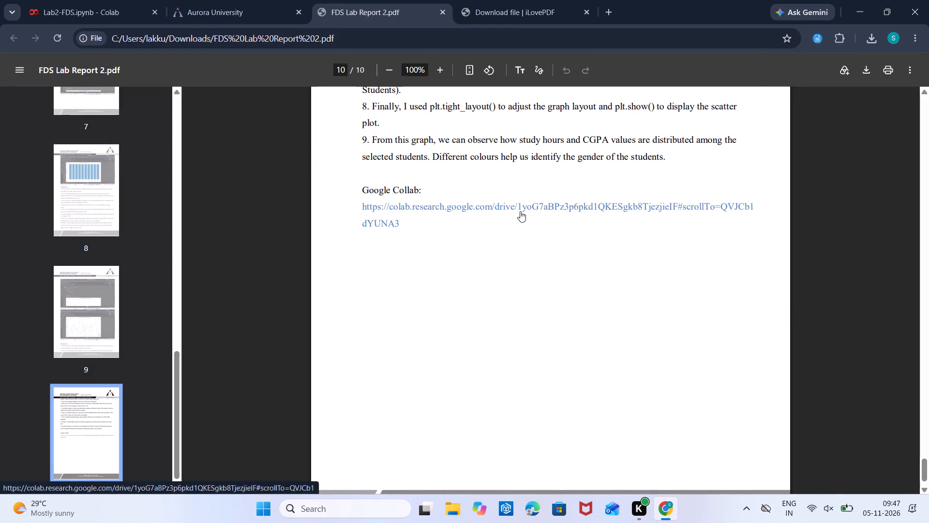
scroll(520, 211, up, 17)
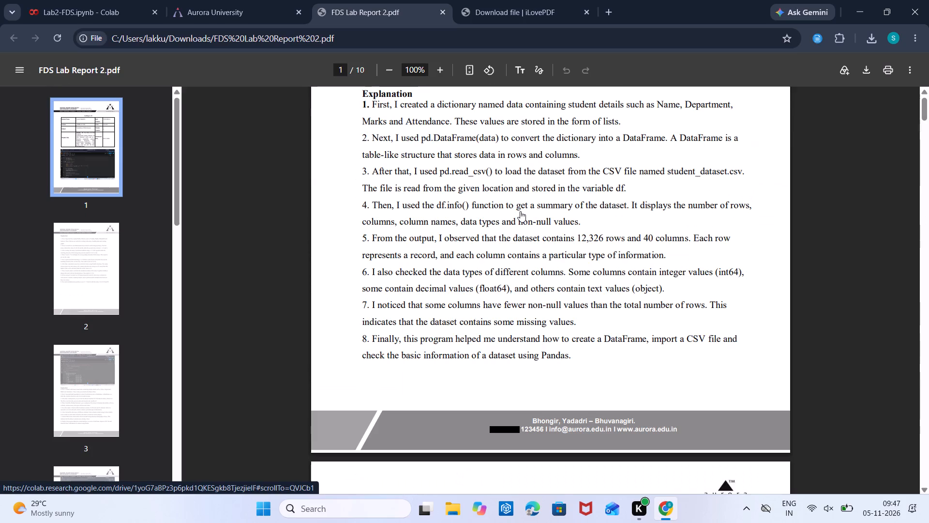
scroll(520, 211, up, 4)
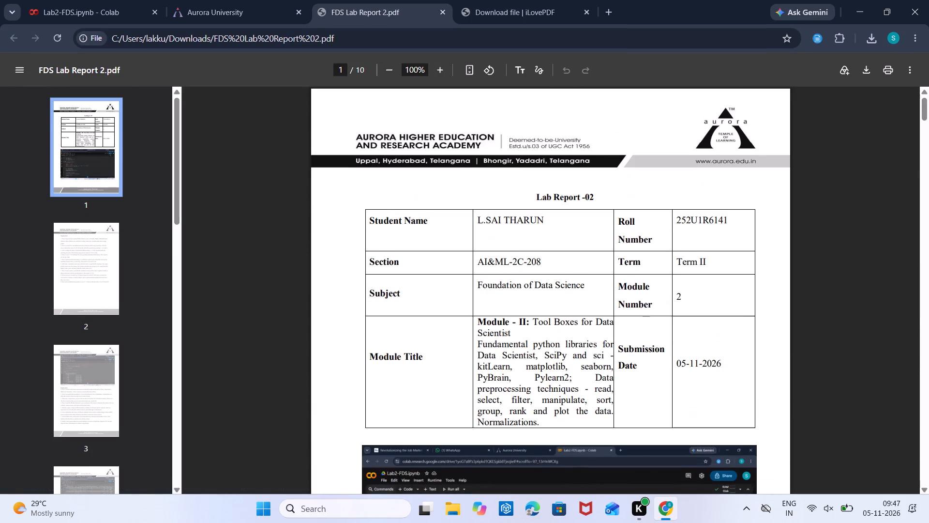
scroll(517, 381, right, 1)
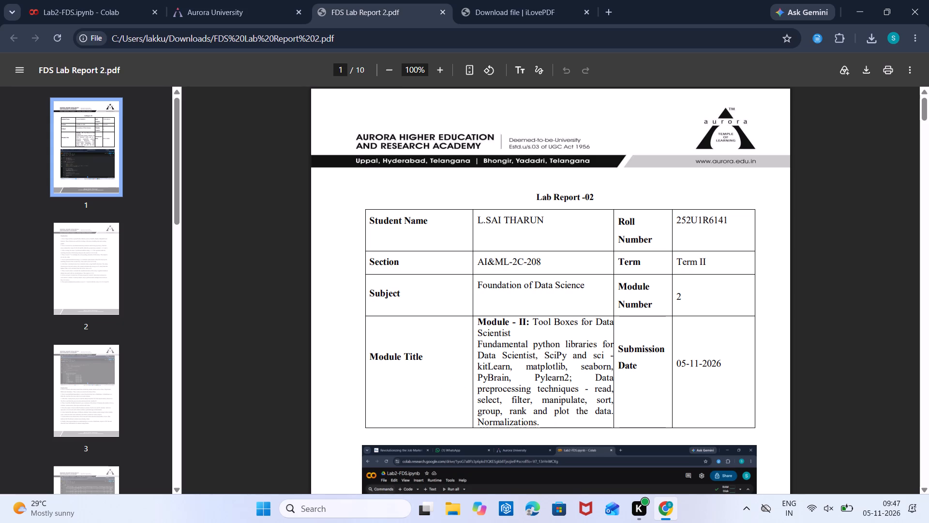
scroll(520, 405, up, 2)
Back on the Aurora portal, upload the FDS Lab Report 2 PDF from Downloads as the Foundations of Data Science Lab Report 2 submission.
click(247, 0)
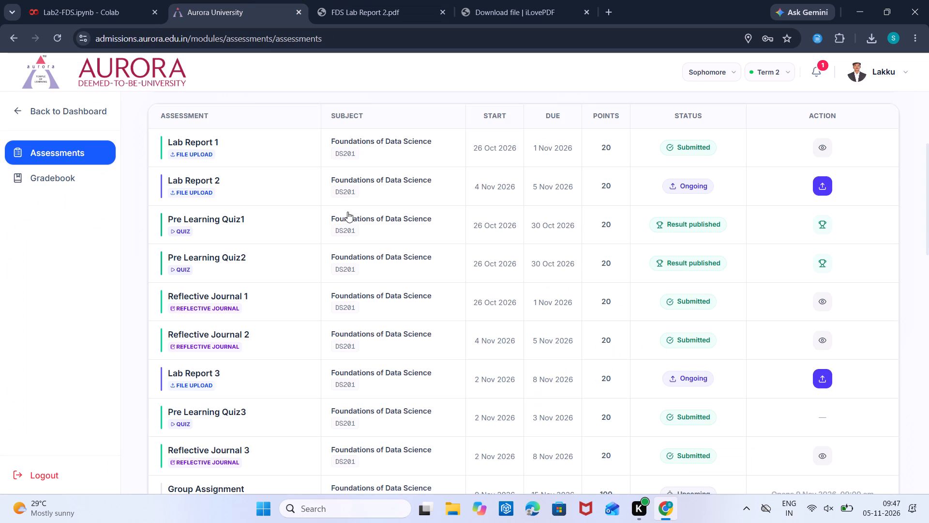
click(823, 181)
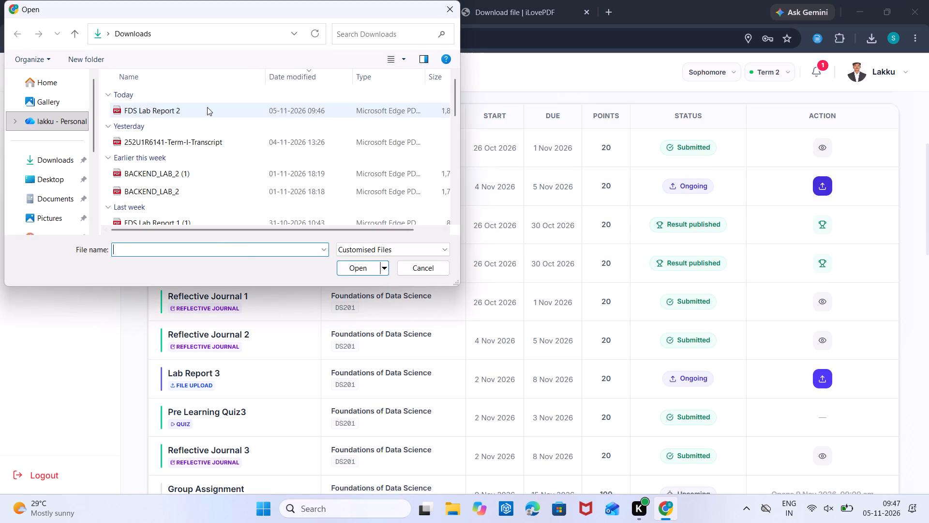
click(207, 107)
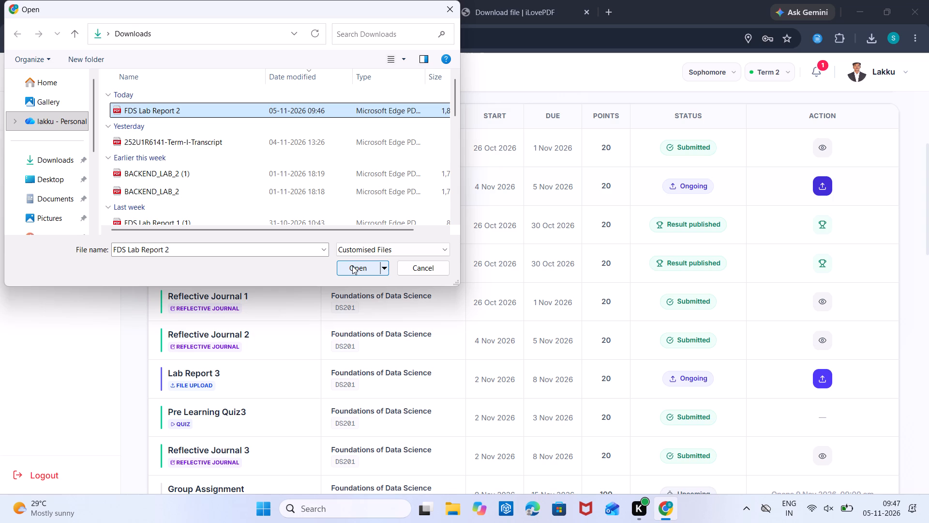
click(352, 266)
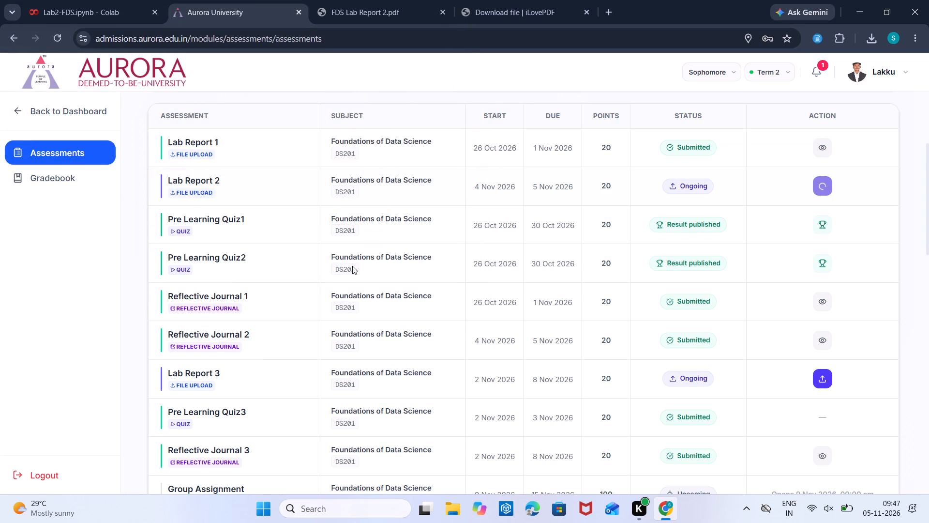
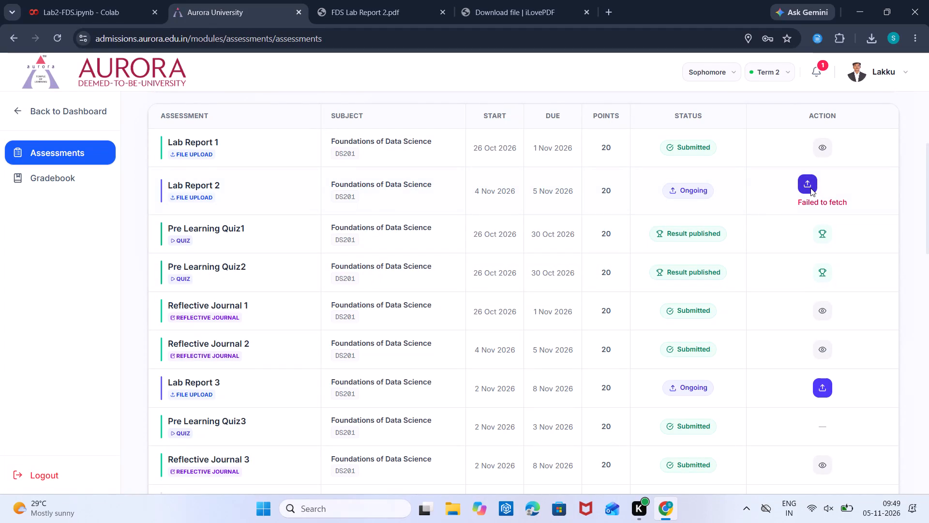
Switch the computer's Wi-Fi connection to the AU-Guest network and return to the assessments page.
click(812, 509)
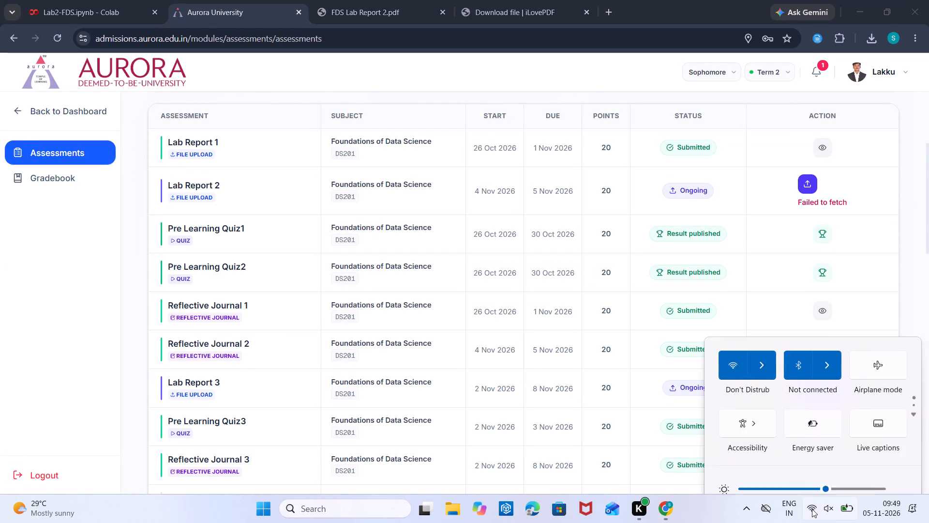
click(769, 279)
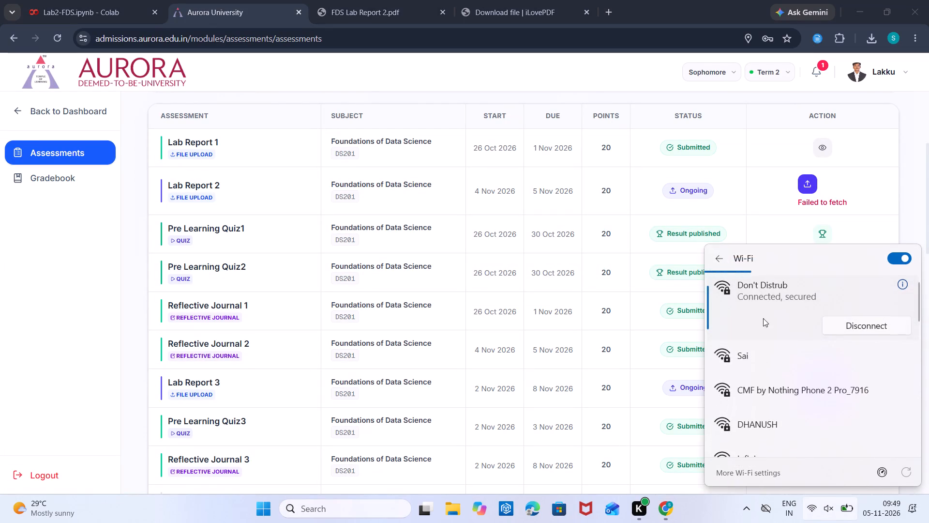
click(770, 354)
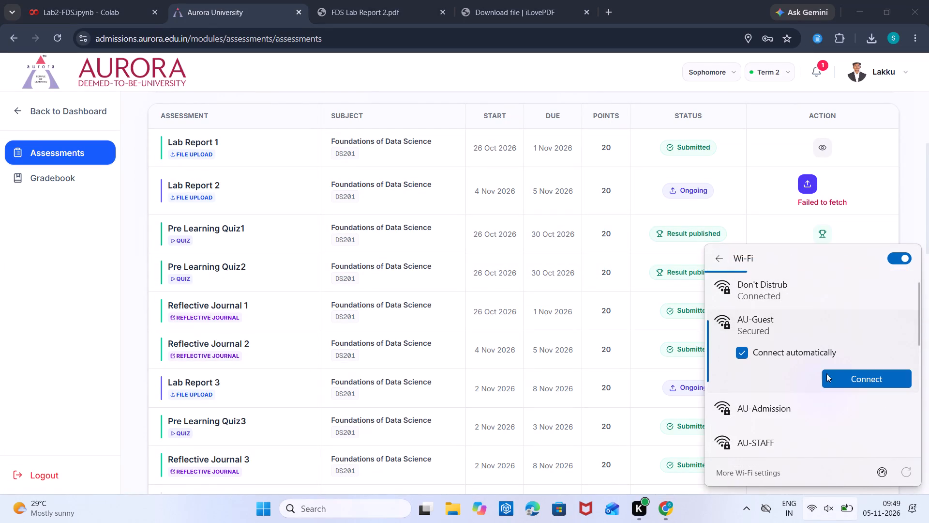
click(847, 376)
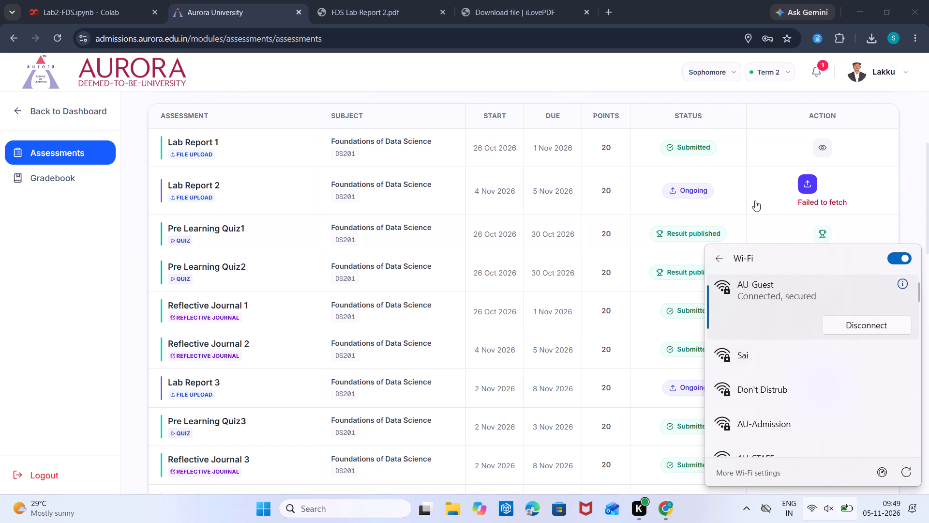
click(762, 178)
Try the Lab Report 2 file upload again on the Aurora portal, retrying the loading of the assessments list.
click(802, 189)
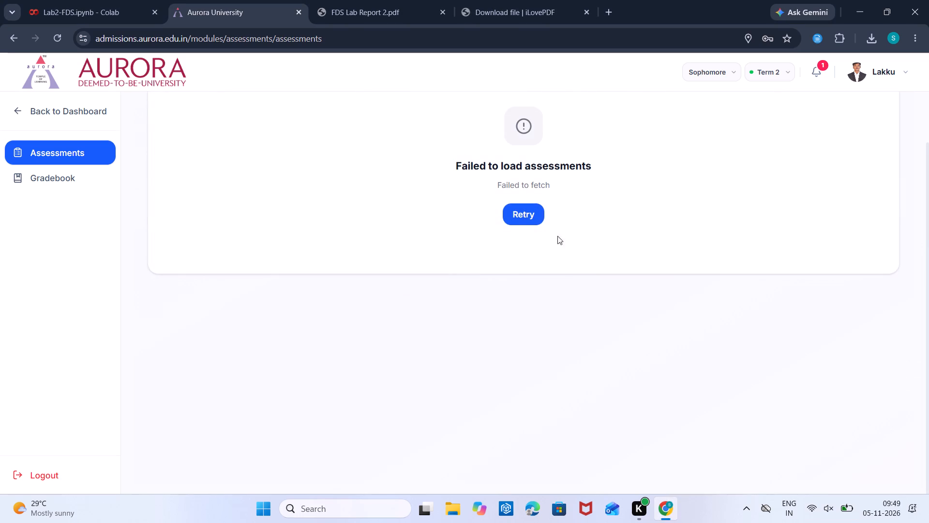
click(522, 211)
double_click(522, 211)
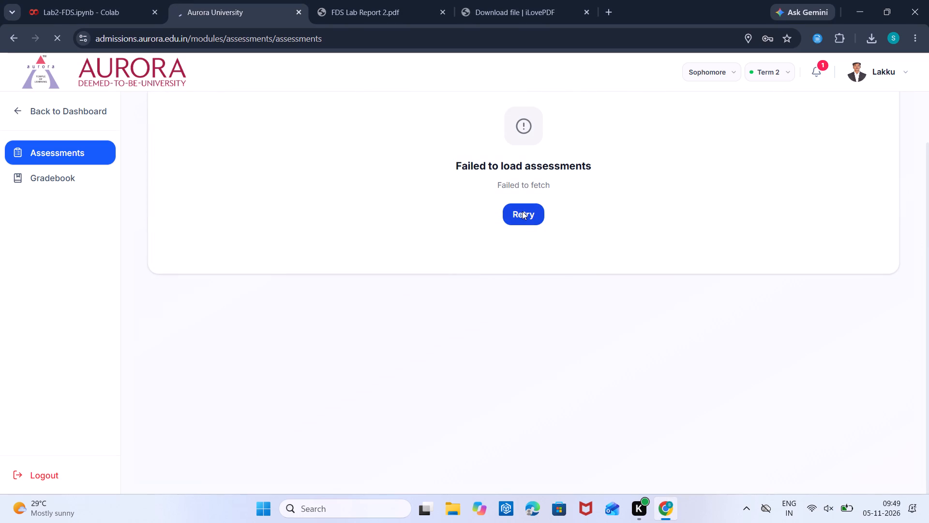
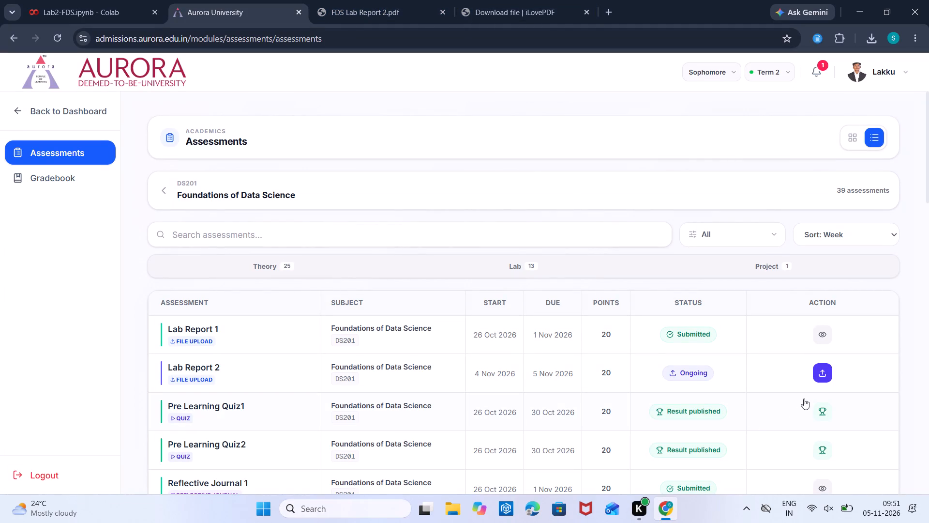
Upload the FDS Lab Report 2 PDF from Downloads as the submission for the Lab Report 2 assessment.
click(817, 373)
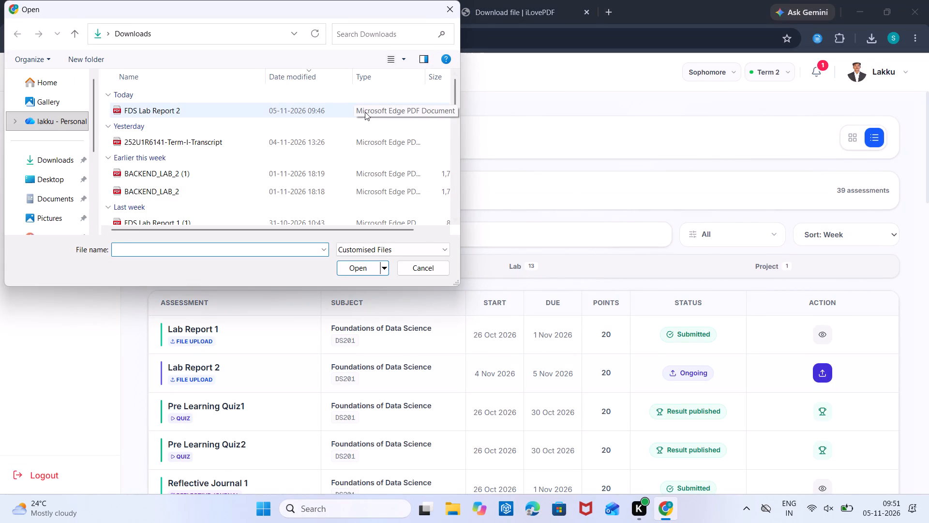
click(362, 117)
click(350, 264)
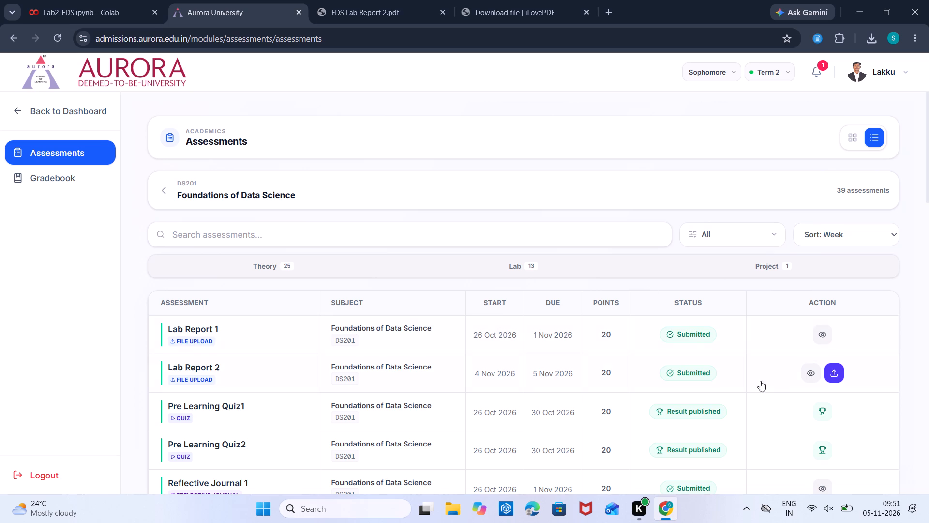
Open the submitted Lab Report 2 file from the assessment list to view it.
click(807, 377)
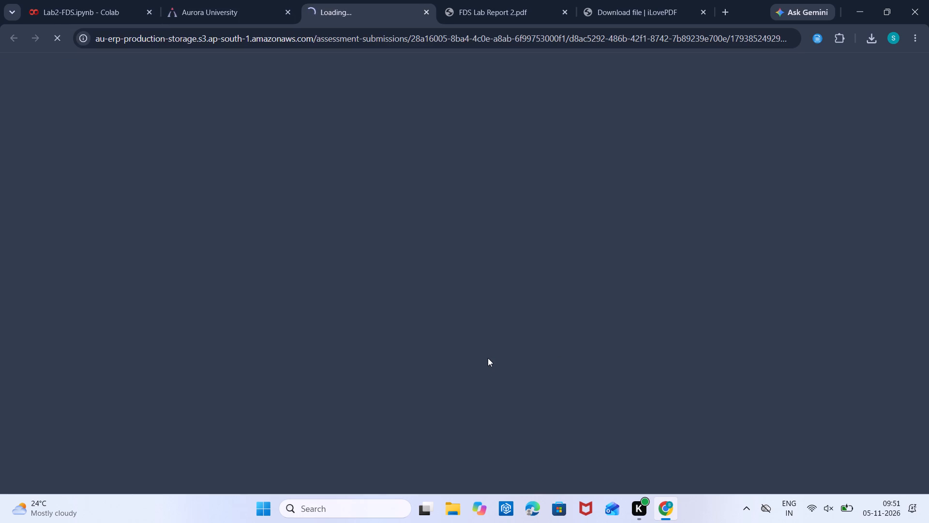
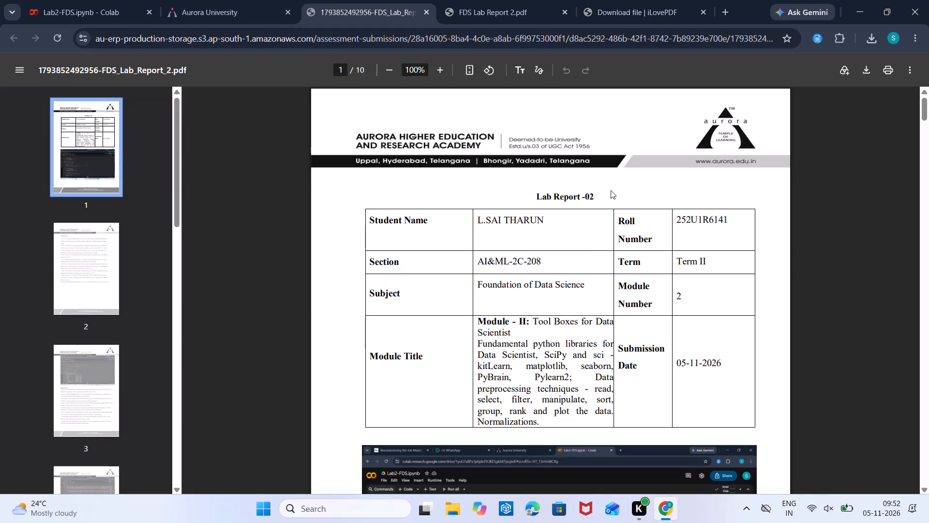
Close the submitted Lab Report 2 PDF tab and return to the Foundations of Data Science assessment list.
click(232, 0)
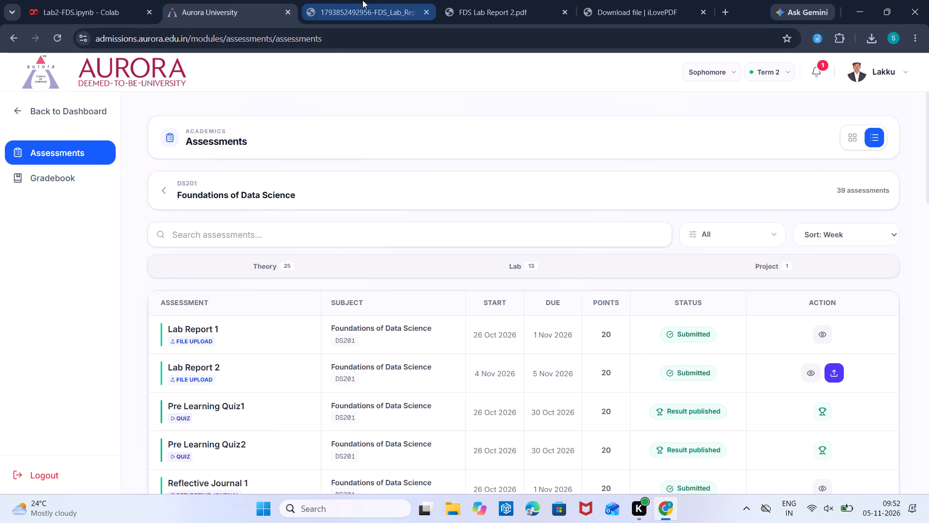
click(369, 1)
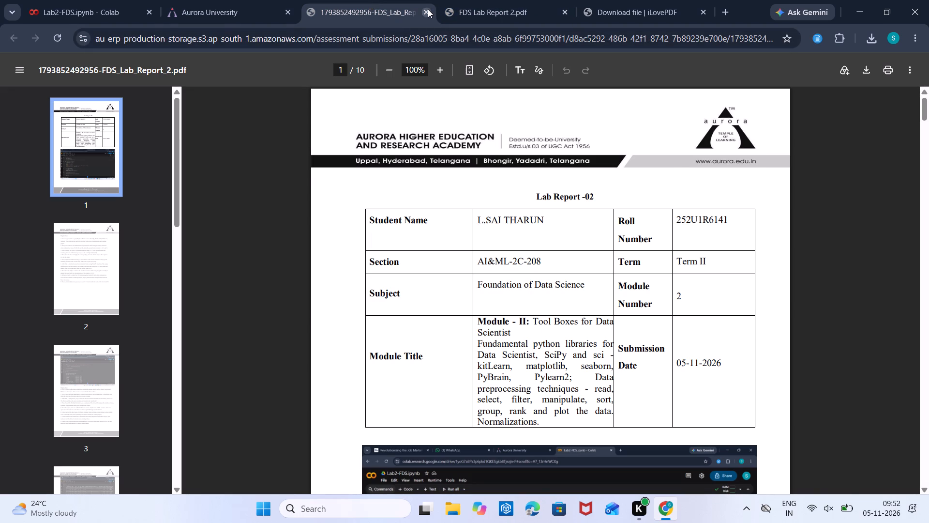
click(428, 9)
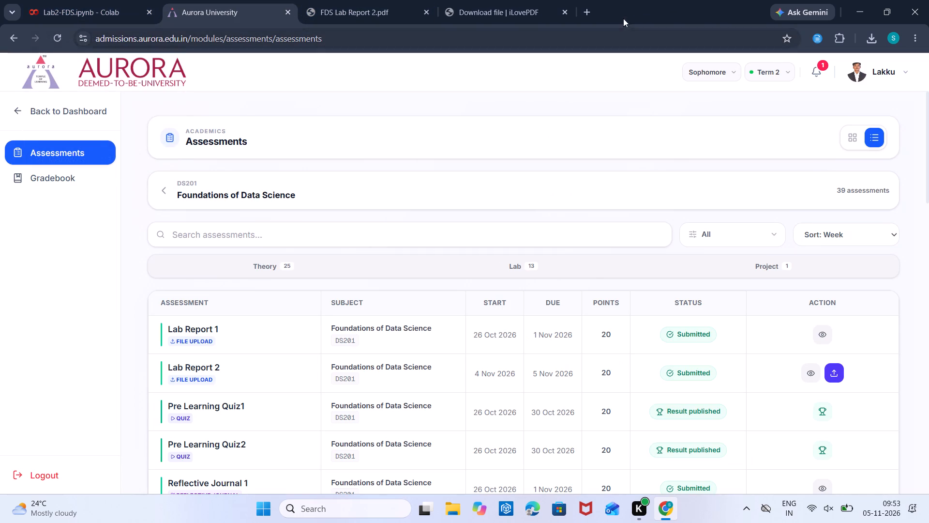
Open a new blank browser tab beside the iLovePDF download page.
click(608, 12)
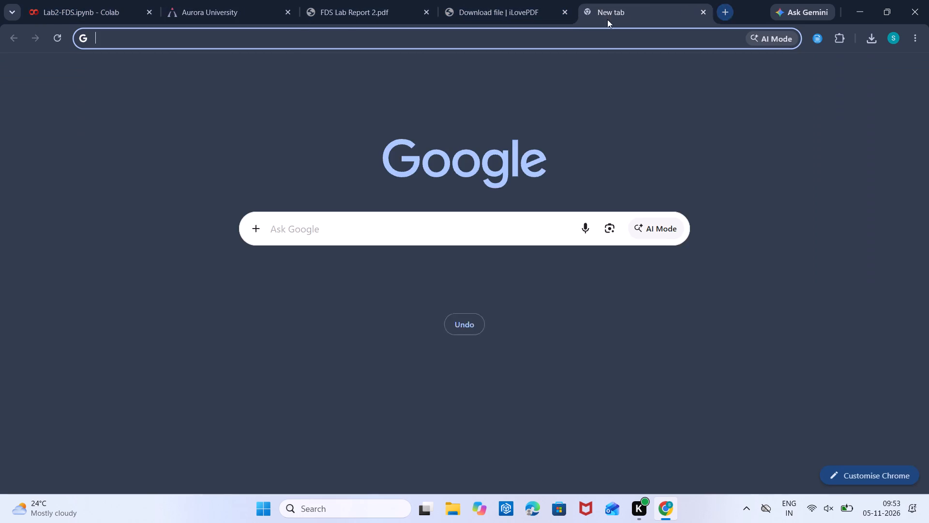
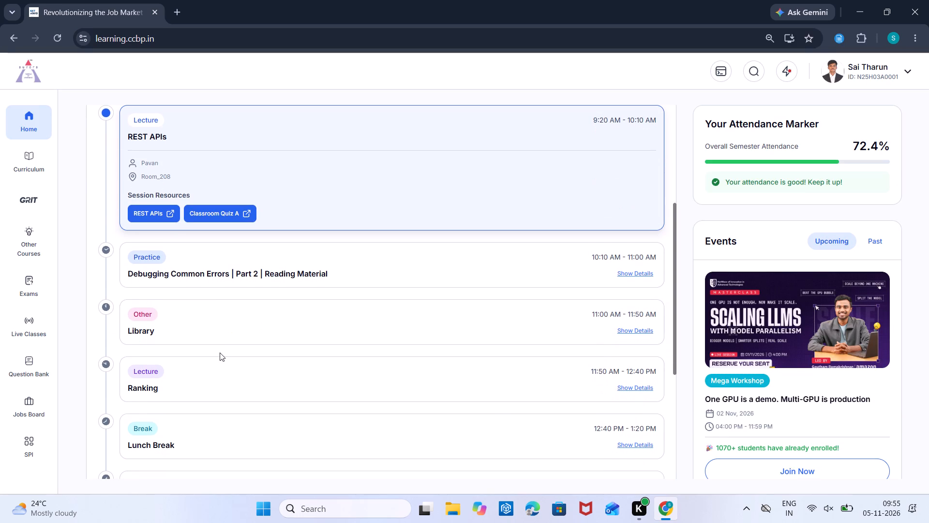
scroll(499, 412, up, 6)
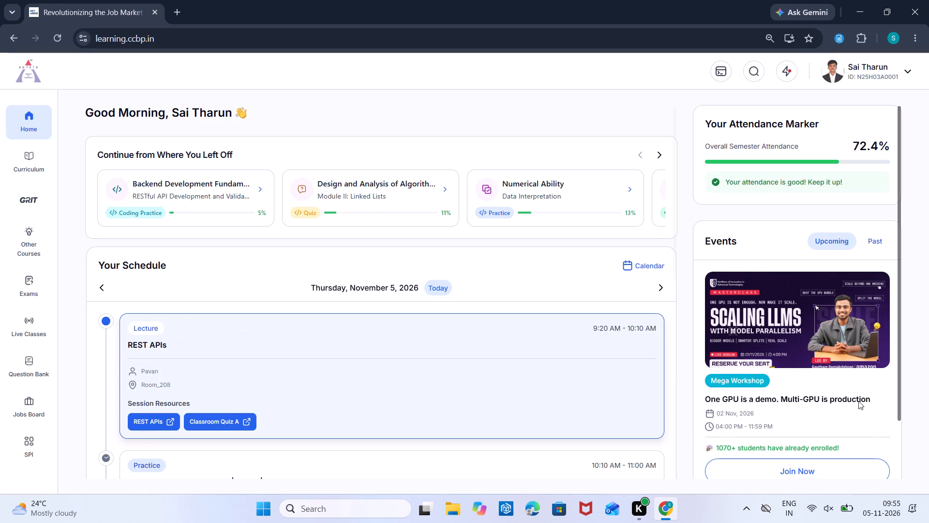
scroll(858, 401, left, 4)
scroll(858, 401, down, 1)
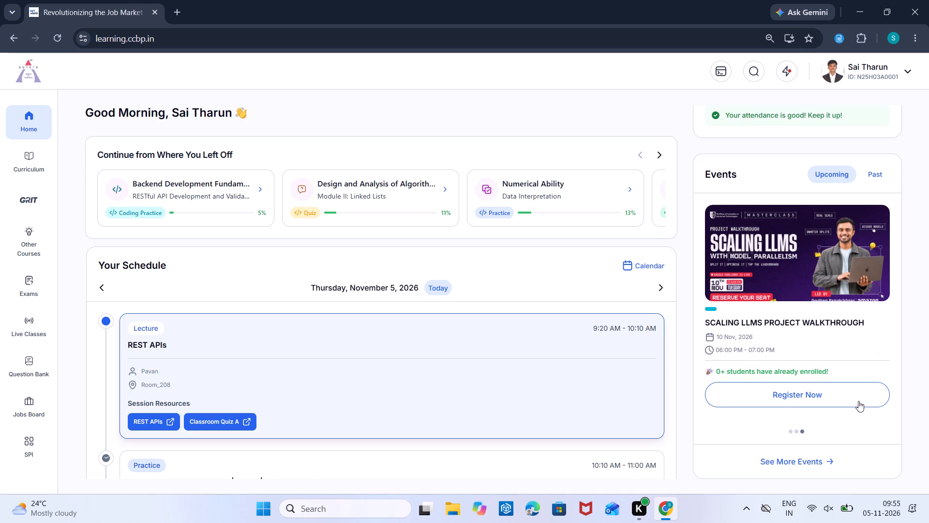
View the Scaling LLMs Project Walkthrough event details, then return to the home page and look through today's schedule.
click(845, 397)
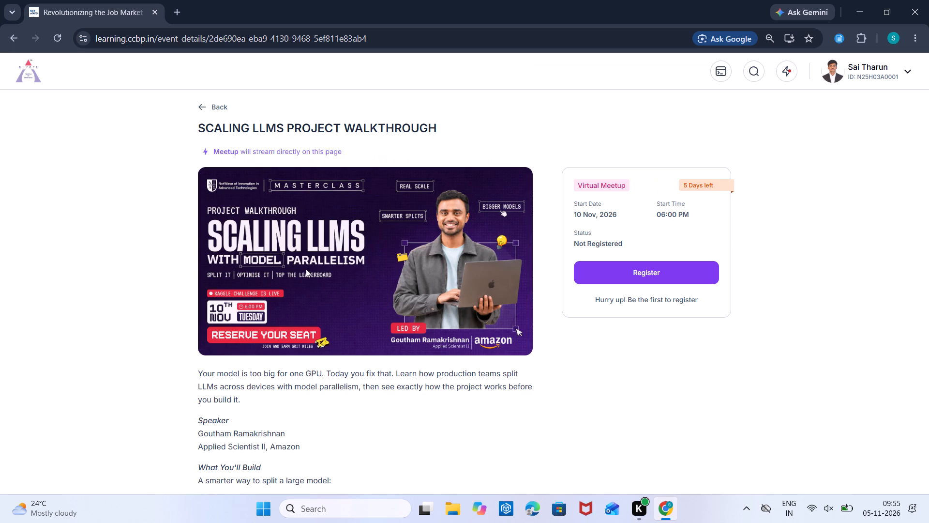
scroll(334, 382, down, 1)
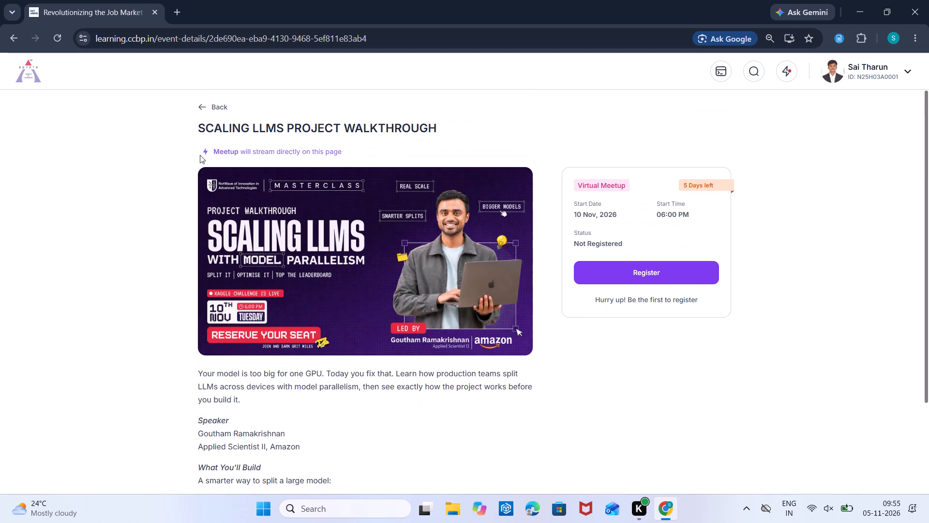
click(206, 103)
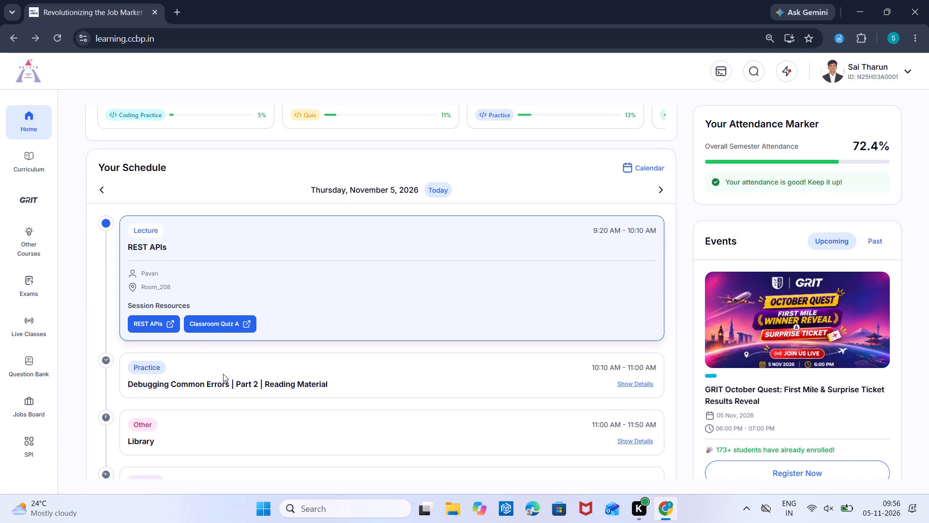
scroll(236, 387, down, 3)
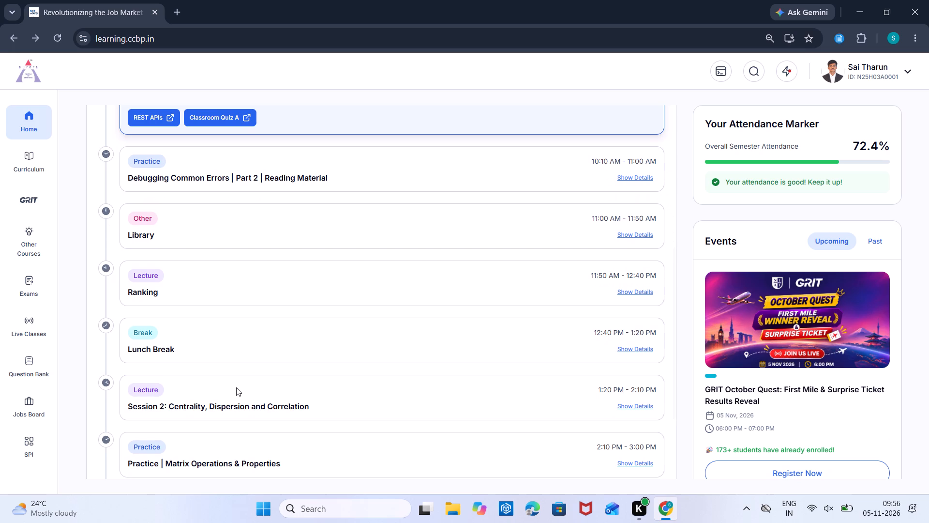
scroll(236, 387, up, 4)
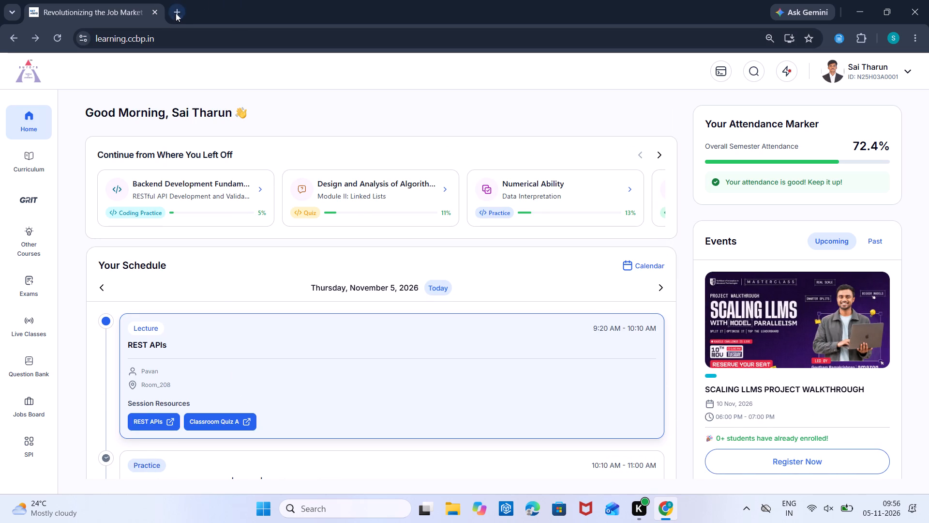
Open a new browser tab.
click(178, 12)
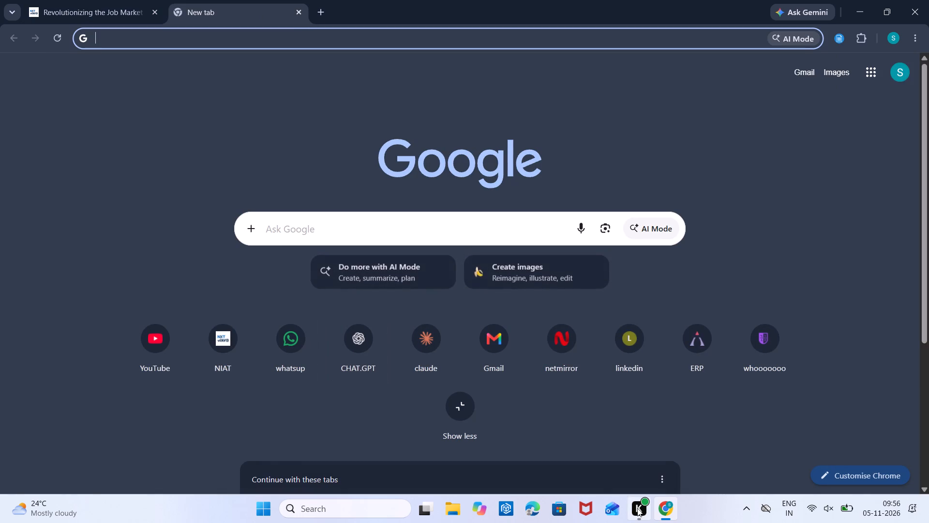
Connect the computer to the Wi-Fi network named Sai.
click(807, 510)
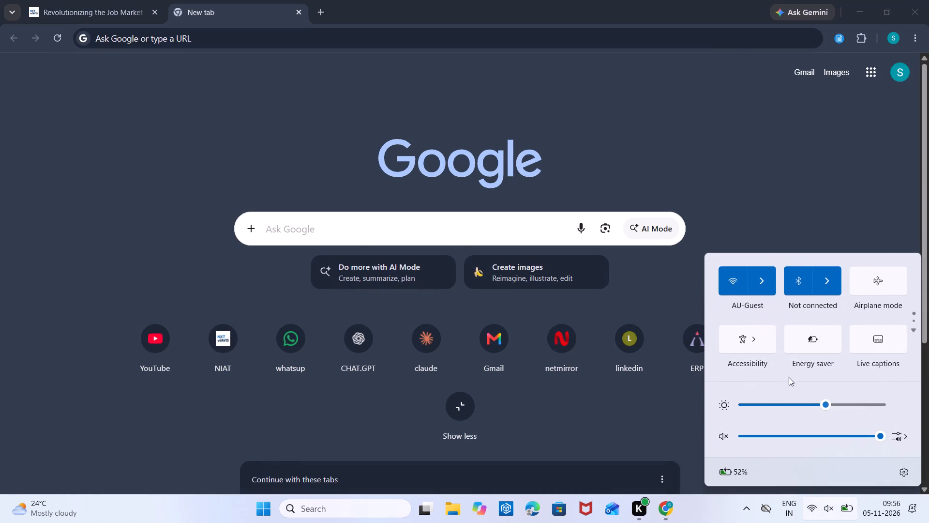
click(757, 284)
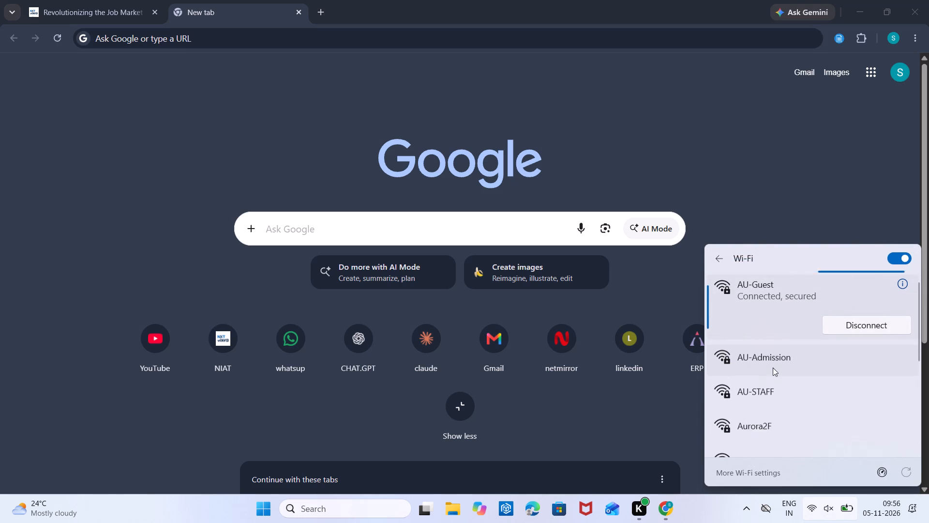
scroll(782, 435, down, 1)
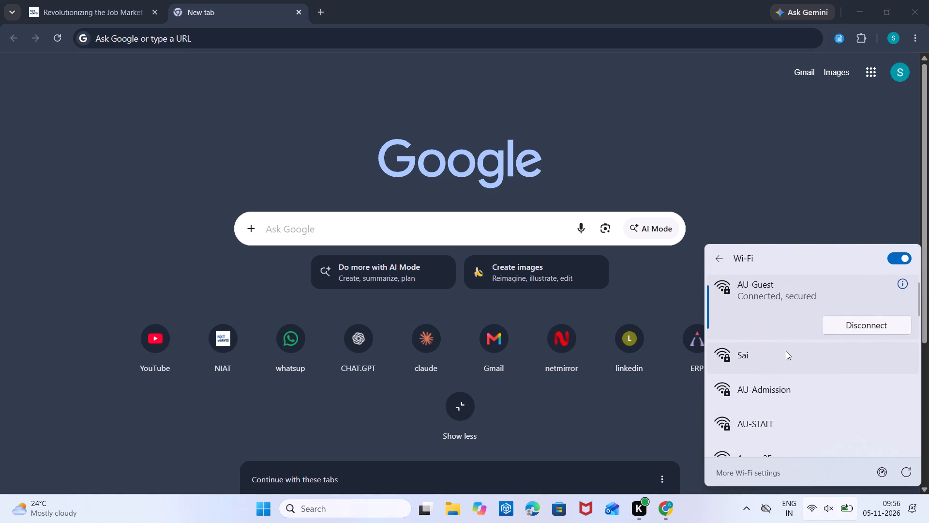
click(786, 351)
click(861, 386)
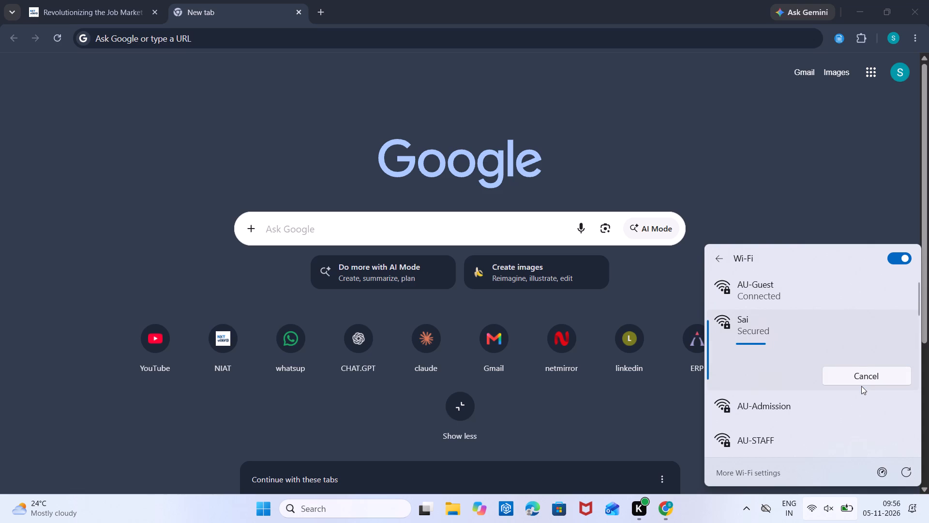
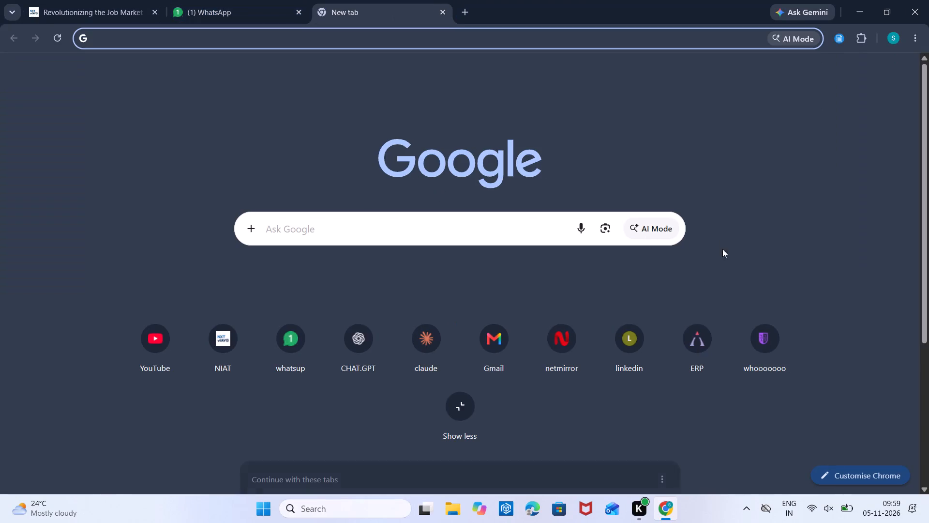
Open the Aurora University ERP portal and log in to the student dashboard.
click(704, 359)
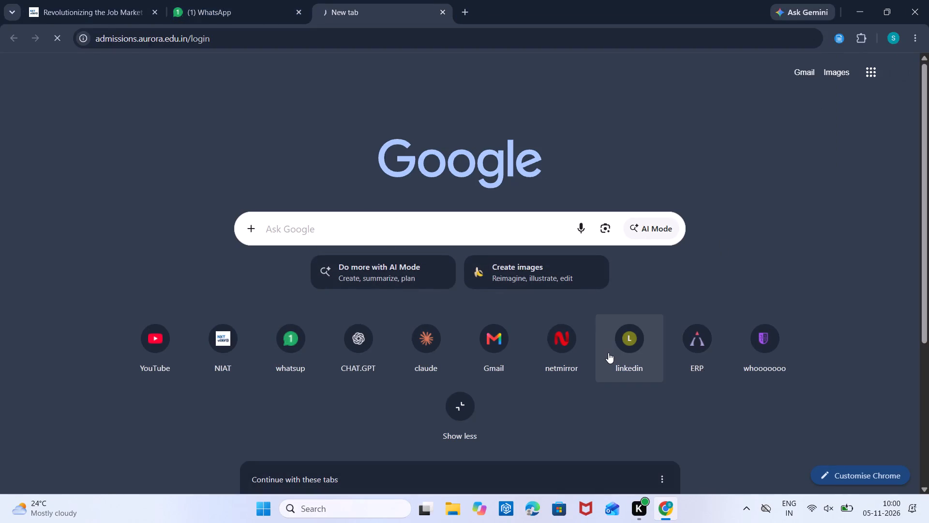
click(753, 365)
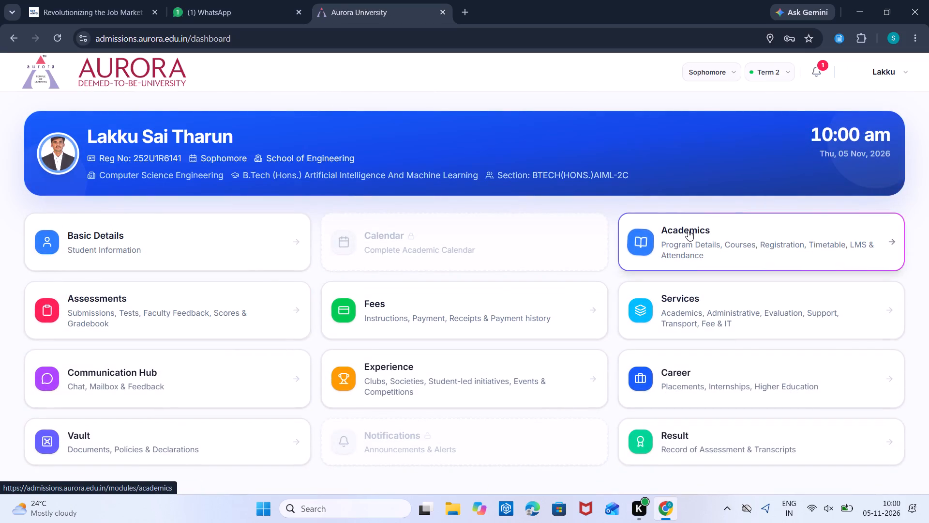
Open Attendance under Academics and examine the subject-wise attendance table for all courses.
click(688, 230)
click(77, 245)
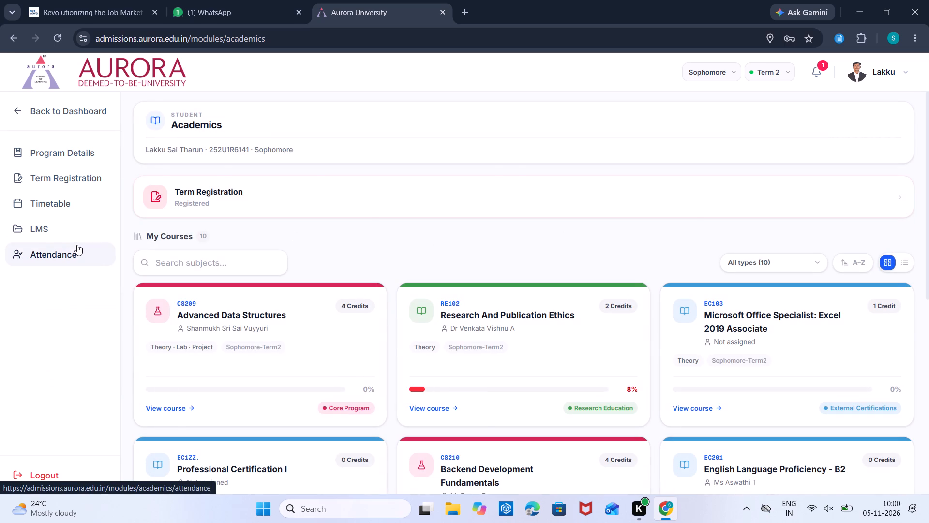
scroll(466, 383, down, 1)
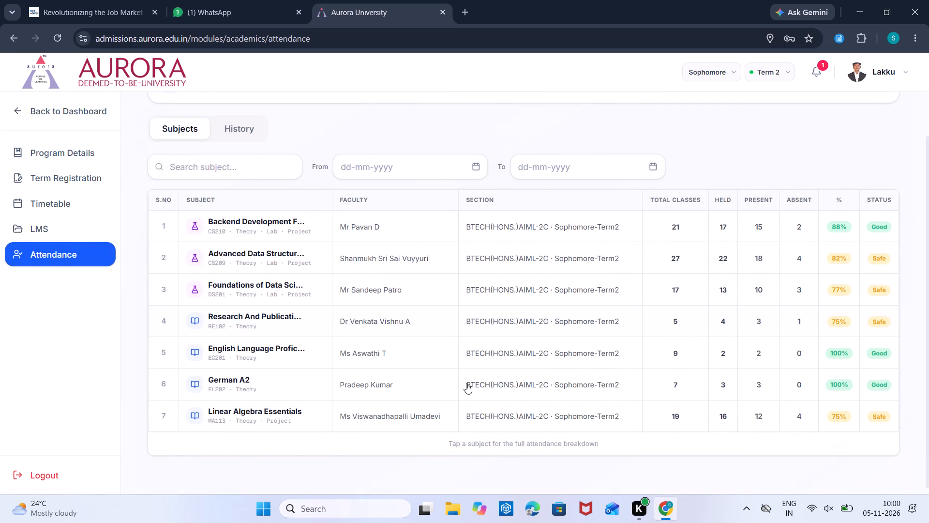
scroll(466, 383, down, 3)
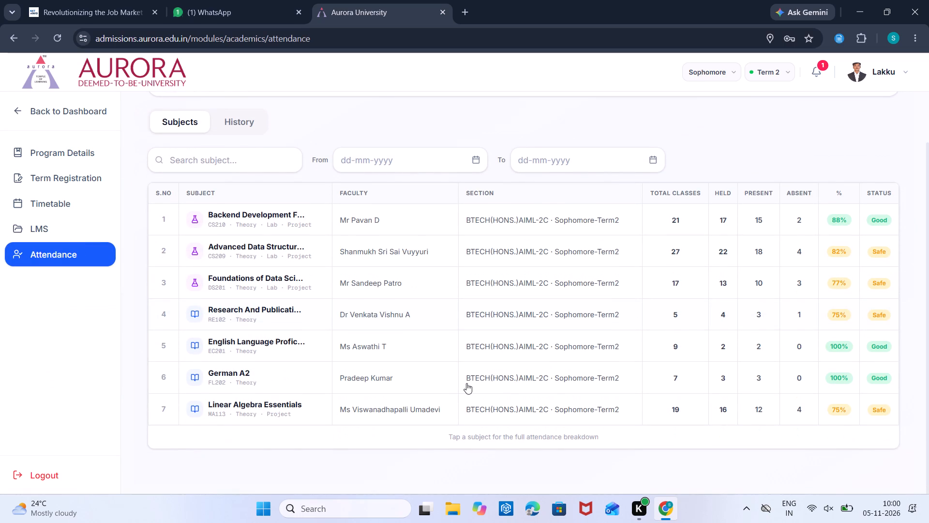
scroll(466, 383, down, 6)
scroll(606, 331, up, 1)
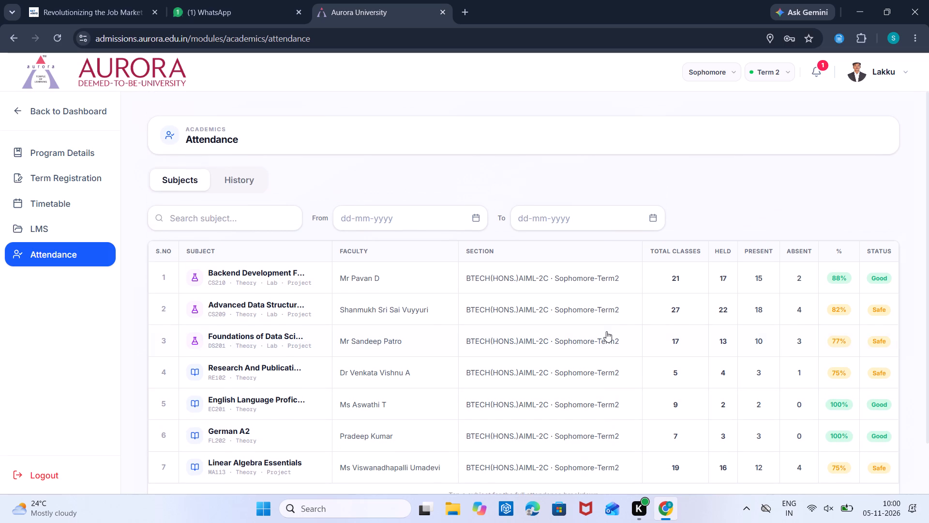
scroll(606, 331, up, 1)
Return to the dashboard and open the Backend Development Fundamentals course in Assessments.
click(15, 108)
scroll(254, 334, down, 1)
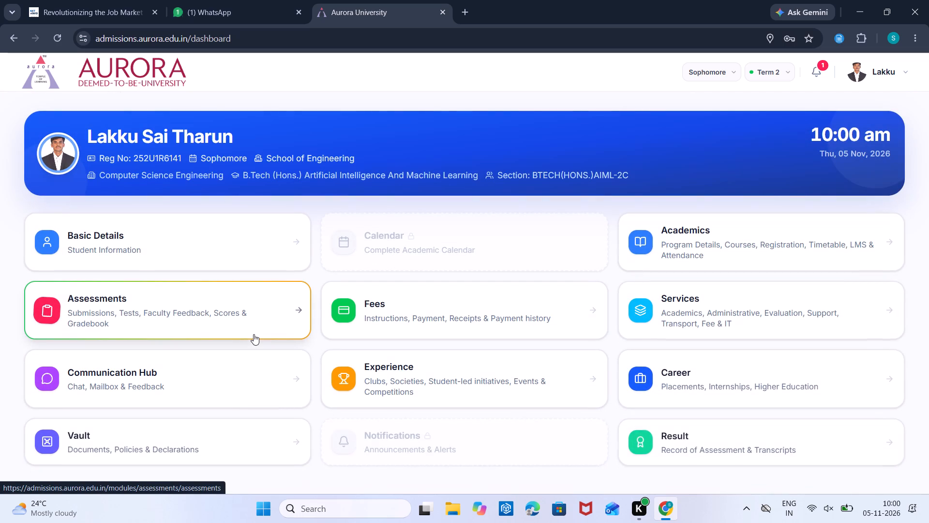
scroll(254, 334, down, 1)
click(218, 312)
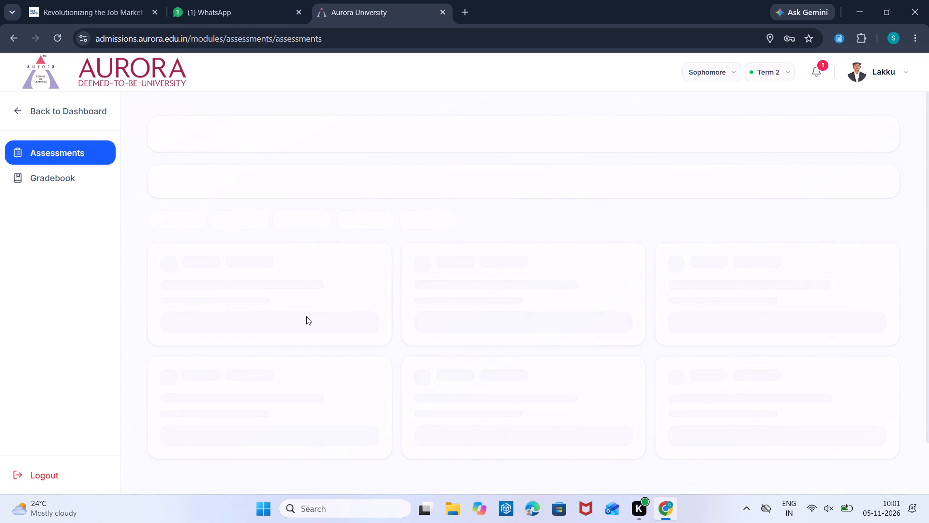
scroll(306, 316, down, 1)
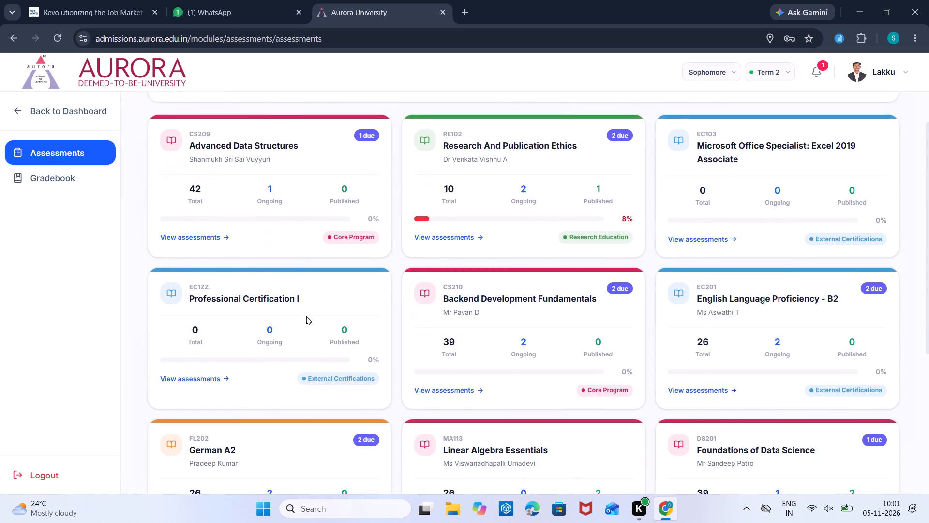
scroll(306, 316, down, 1)
scroll(556, 311, down, 1)
click(526, 255)
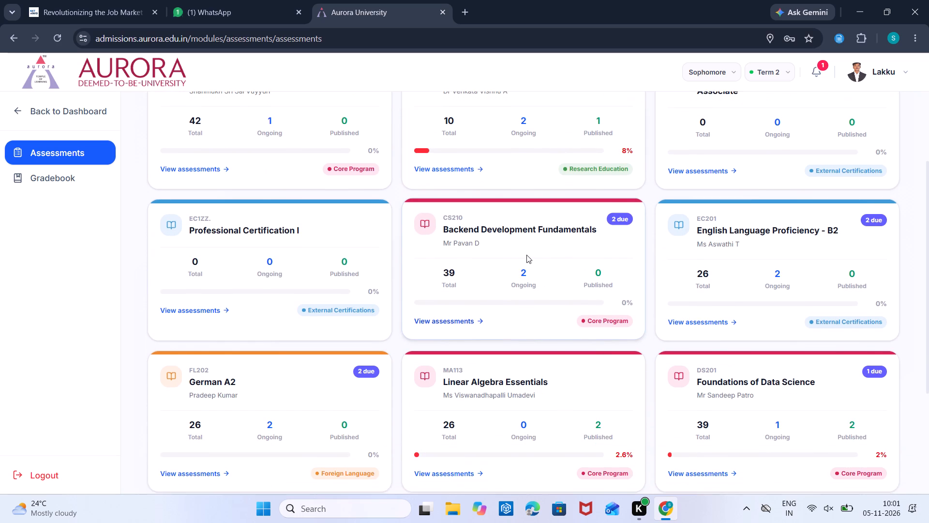
Examine the Backend Development Fundamentals assessment list for due dates and submission status of the lab reports, quizzes and journals.
scroll(522, 309, down, 1)
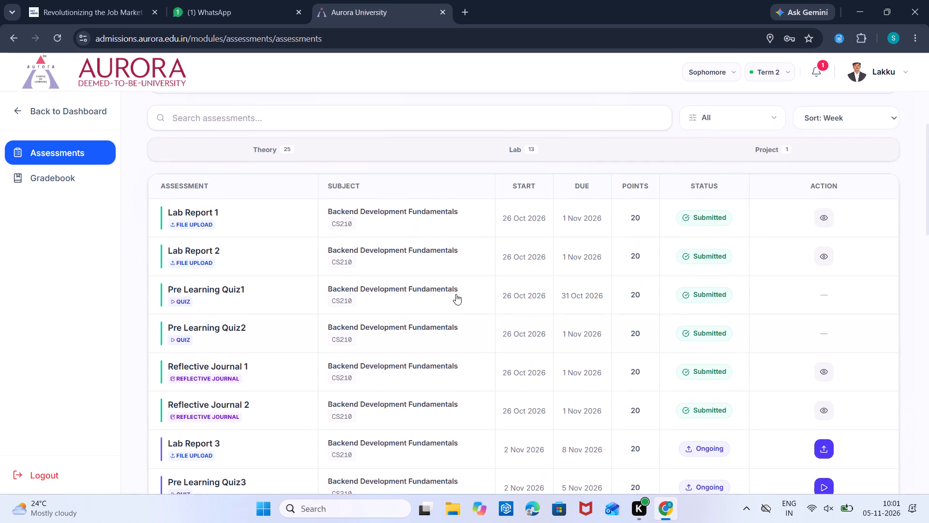
scroll(300, 253, down, 1)
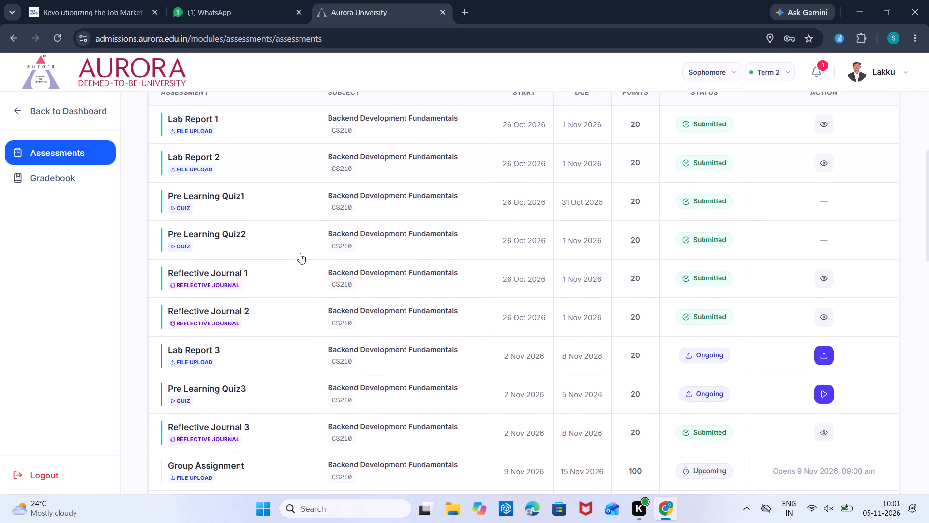
scroll(300, 253, down, 2)
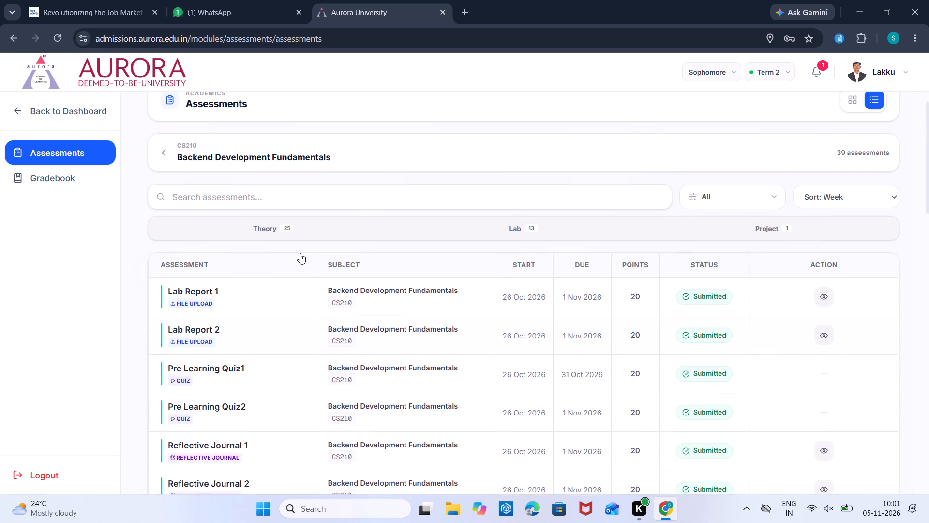
scroll(300, 253, down, 2)
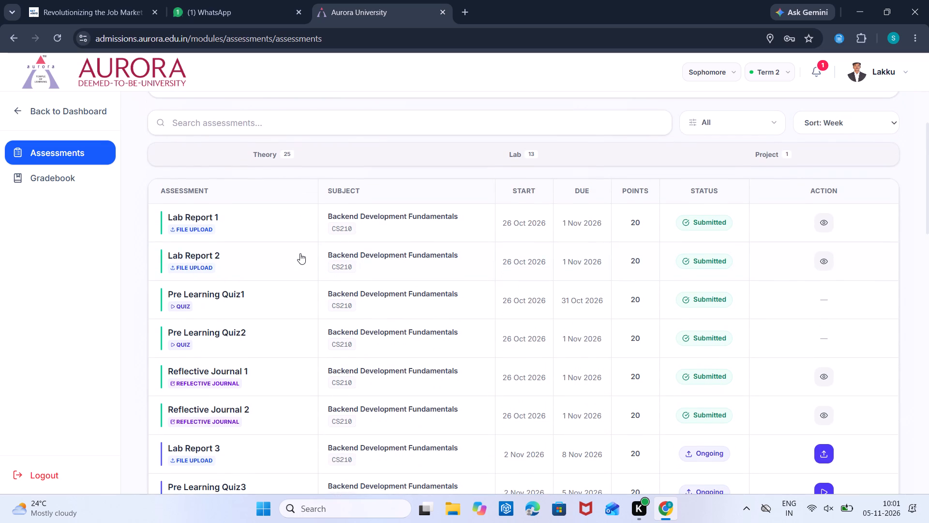
scroll(300, 253, down, 3)
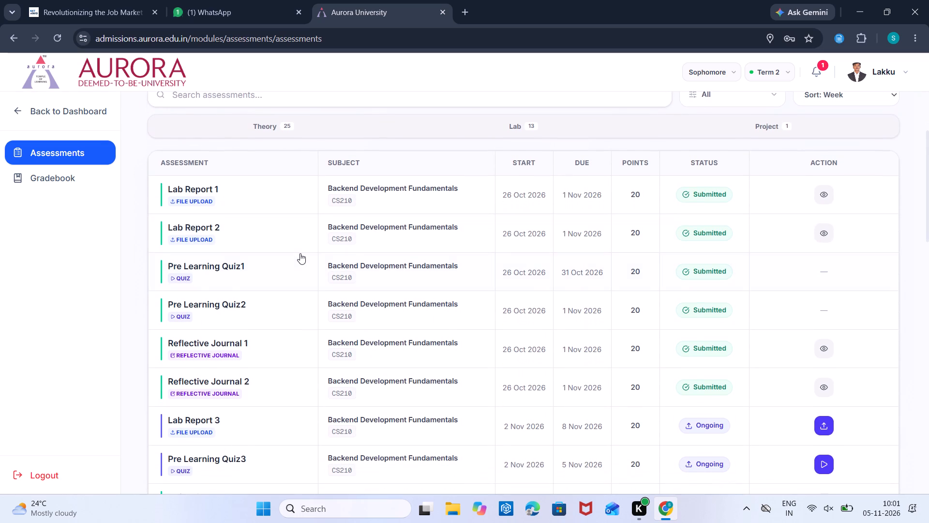
scroll(300, 253, down, 2)
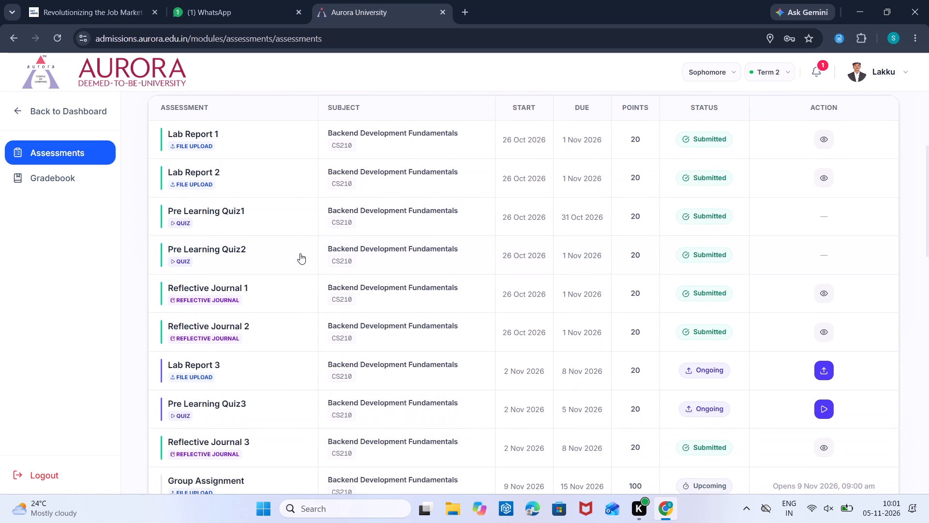
scroll(300, 253, down, 2)
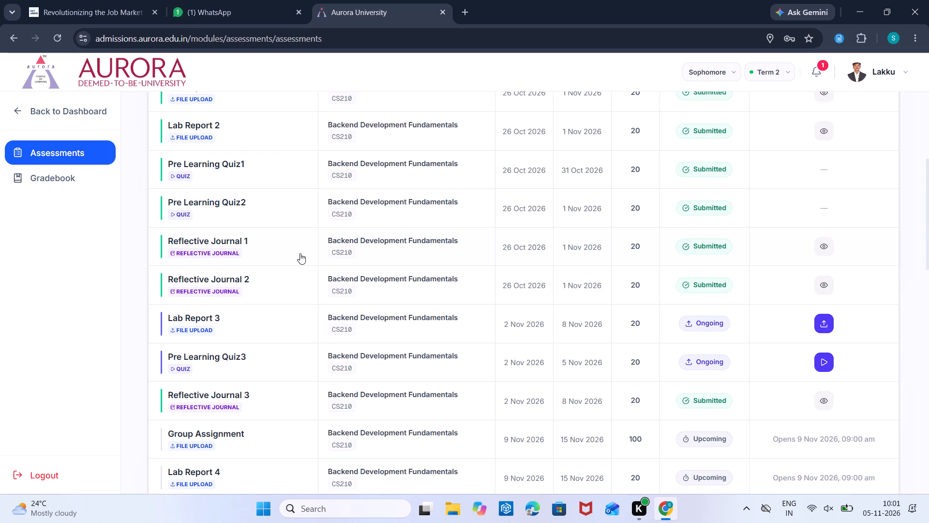
Switch to the learning portal's home page in the other open browser tab.
click(91, 7)
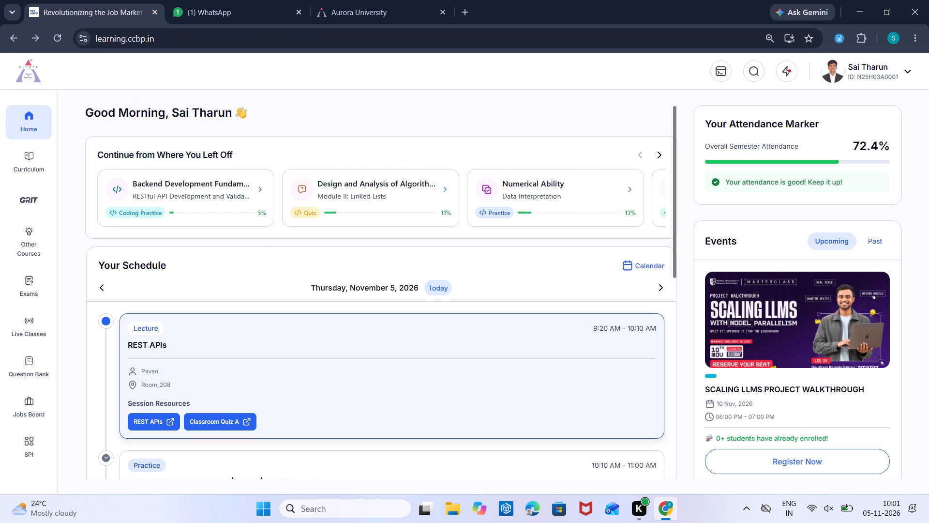
Open the Backend Development Fundamentals course from the learning portal's list of courses left off.
click(205, 194)
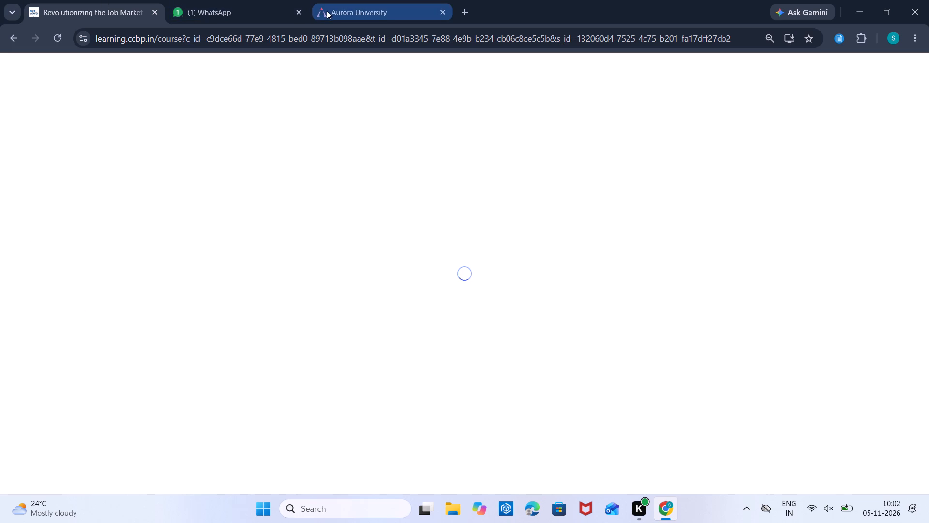
Switch back to the Aurora University portal's assessment list in the other open browser tab.
click(382, 10)
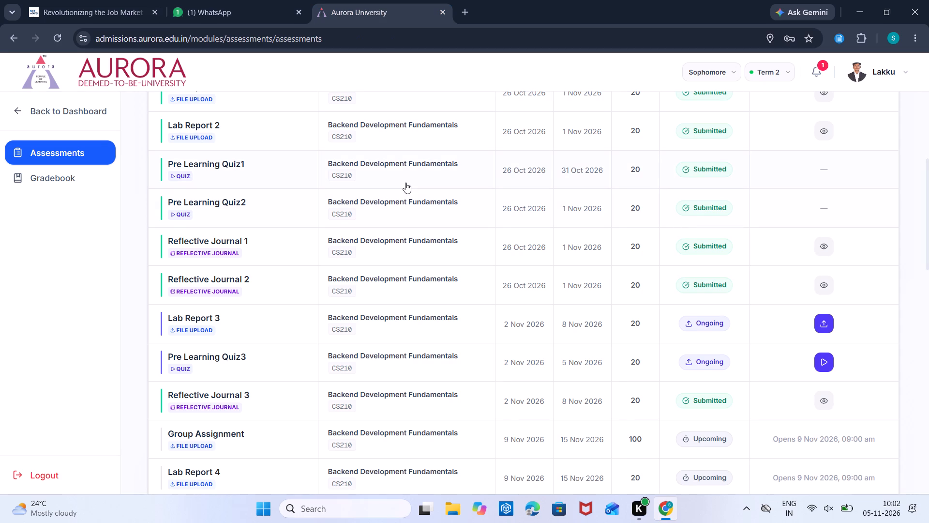